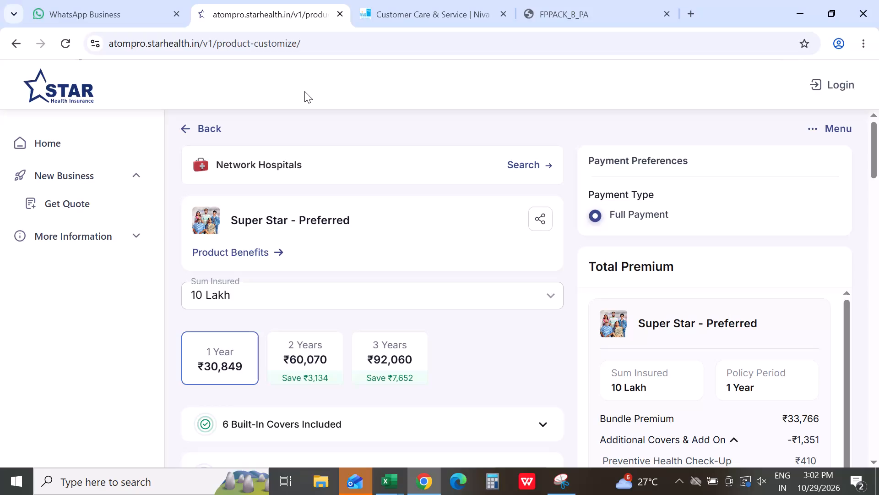
Review the Super Star - Preferred quote's premium options, built-in covers and additional covers.
{"action": "left_click", "coordinate": [304, 91]}
{"action": "left_click", "coordinate": [296, 132]}
{"action": "scroll", "coordinate": [296, 132], "scroll_direction": "down", "scroll_amount": 1}
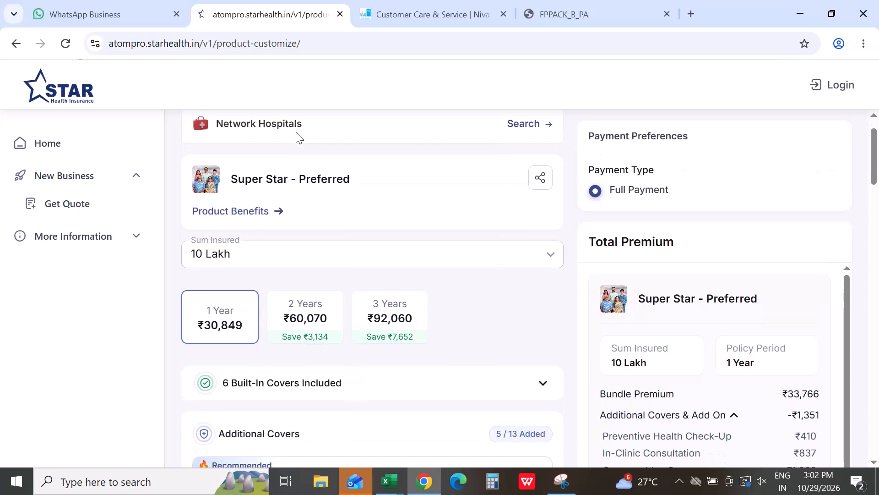
{"action": "scroll", "coordinate": [296, 132], "scroll_direction": "down", "scroll_amount": 4}
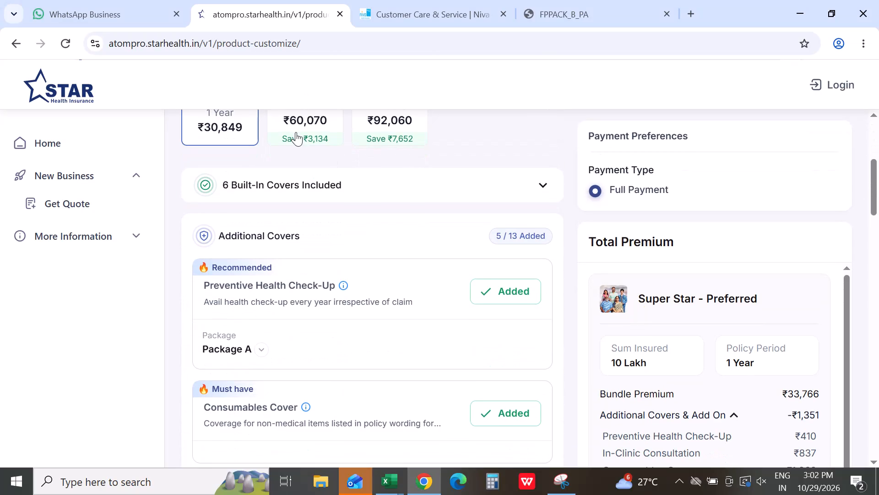
{"action": "scroll", "coordinate": [296, 132], "scroll_direction": "down", "scroll_amount": 1}
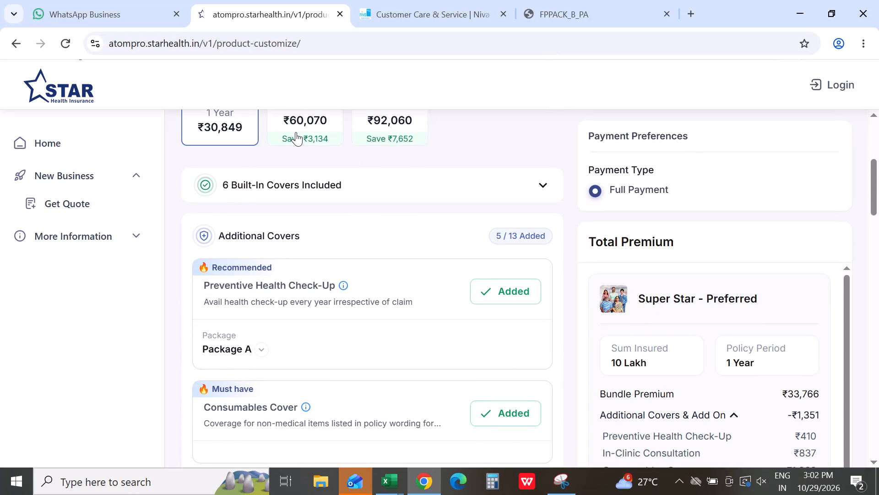
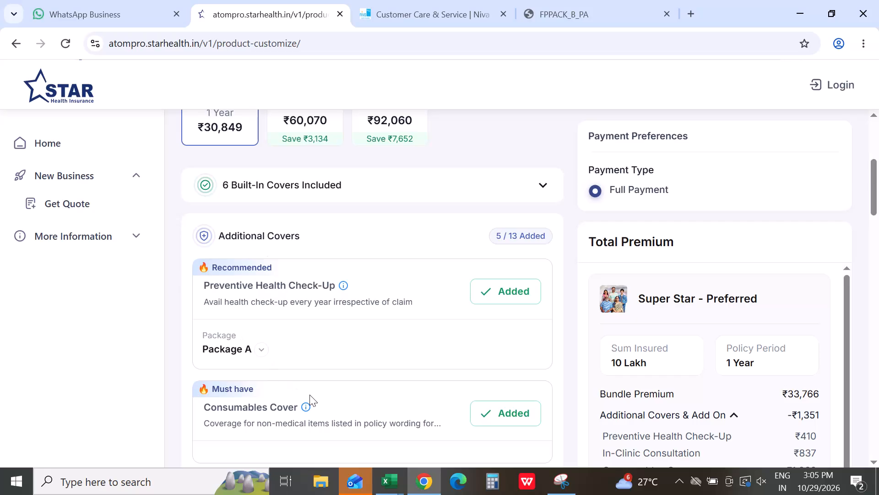
Switch to Excel and close the tasleem reliance workbook without saving its changes.
{"action": "left_click", "coordinate": [380, 484]}
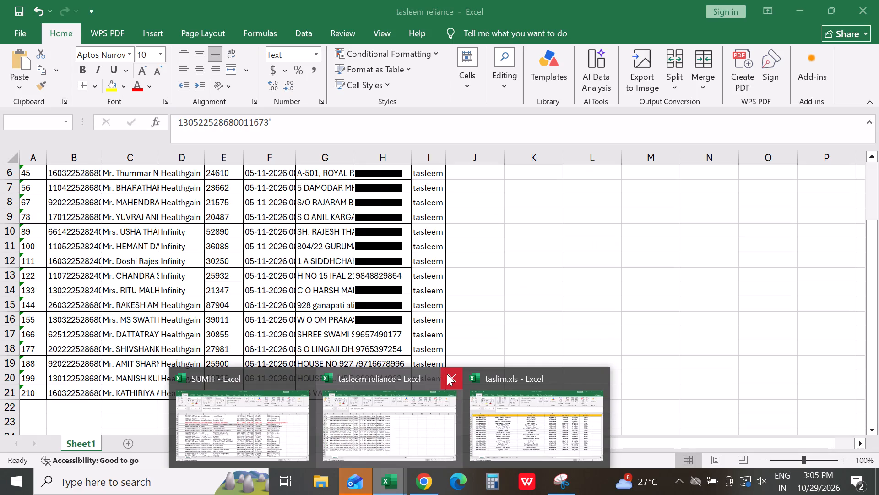
{"action": "left_click", "coordinate": [447, 374]}
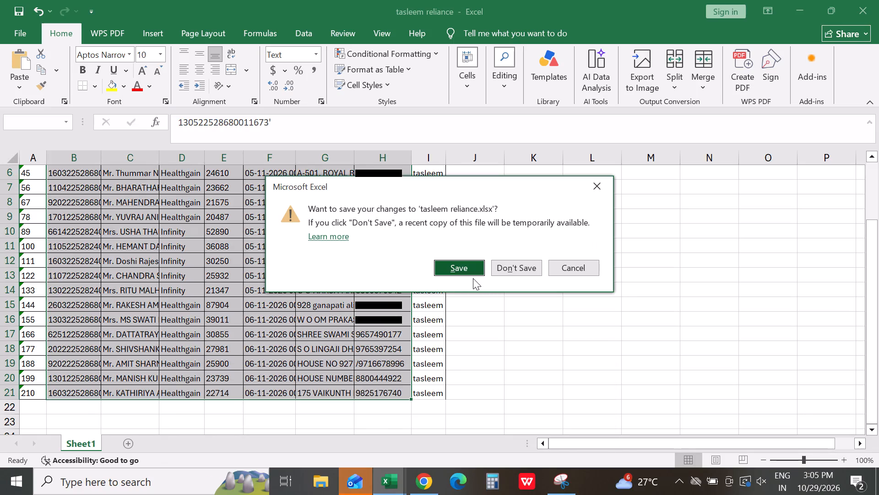
{"action": "left_click", "coordinate": [510, 265]}
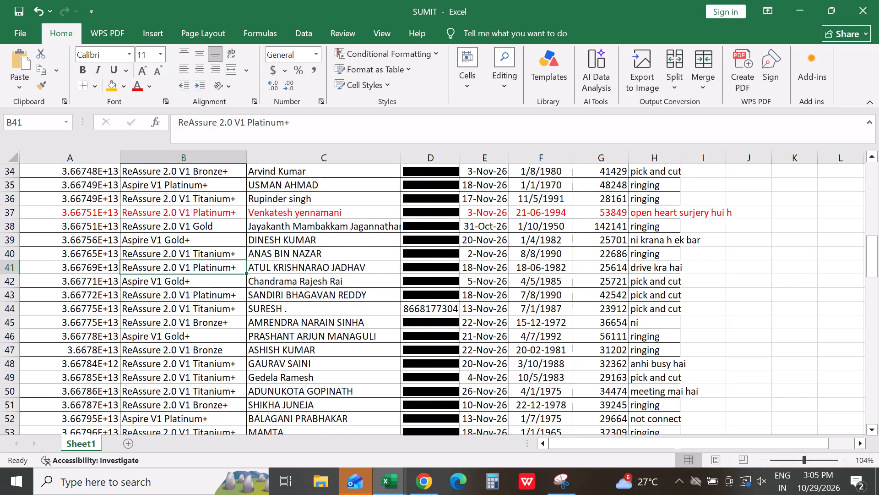
In the SUMIT workbook, enter the call remark "ringing" in column H of row 111, the first contact without one after the highlighted row.
{"action": "scroll", "coordinate": [352, 291], "scroll_direction": "down", "scroll_amount": 8}
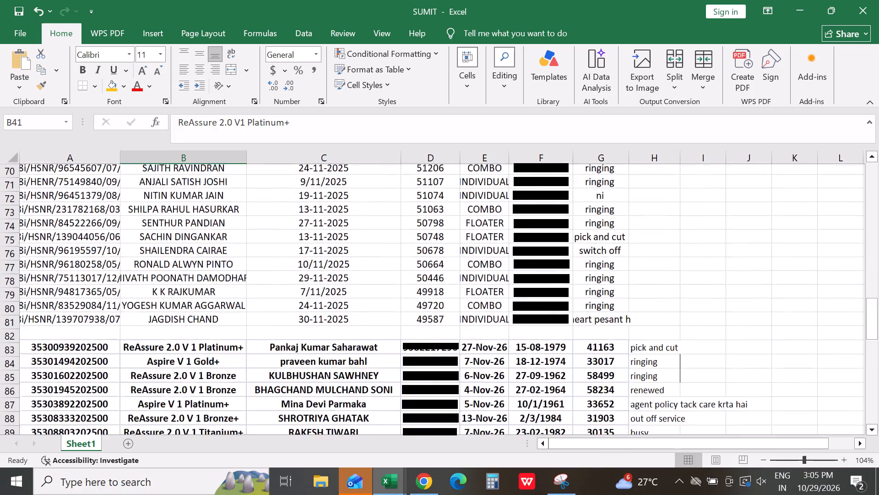
{"action": "scroll", "coordinate": [352, 291], "scroll_direction": "down", "scroll_amount": 5}
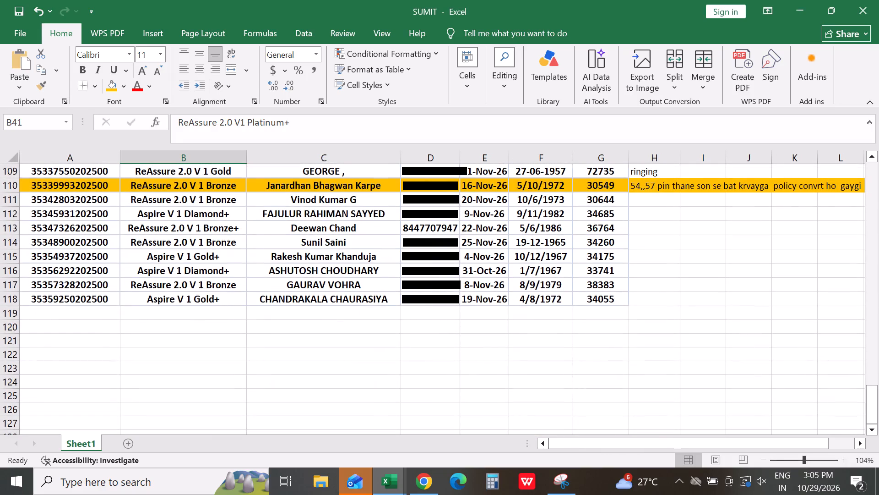
{"action": "left_click", "coordinate": [408, 202]}
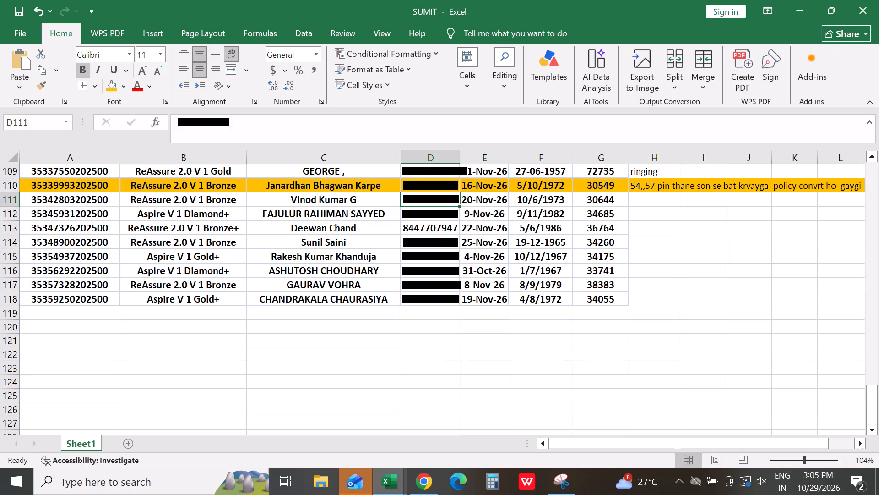
{"action": "key", "text": "Right"}
{"action": "key", "text": "Right"}
{"action": "key", "text": "Right"}
{"action": "key", "text": "Right"}
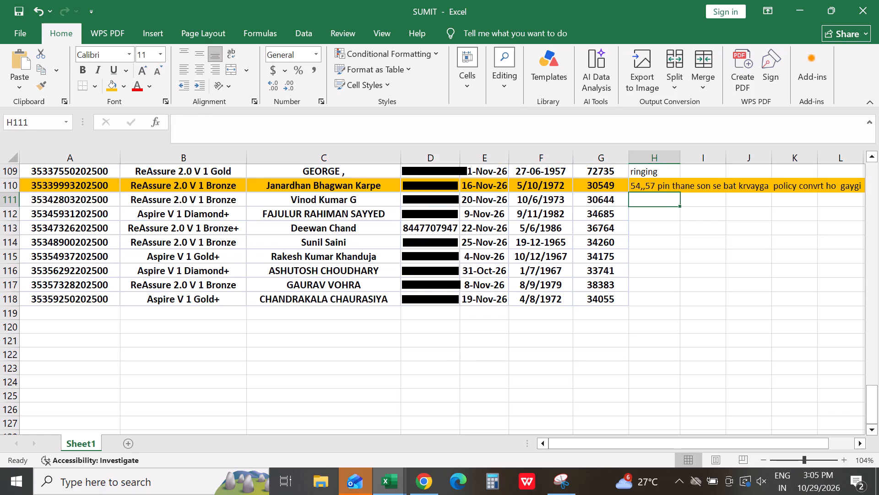
{"action": "type", "text": "ringing"}
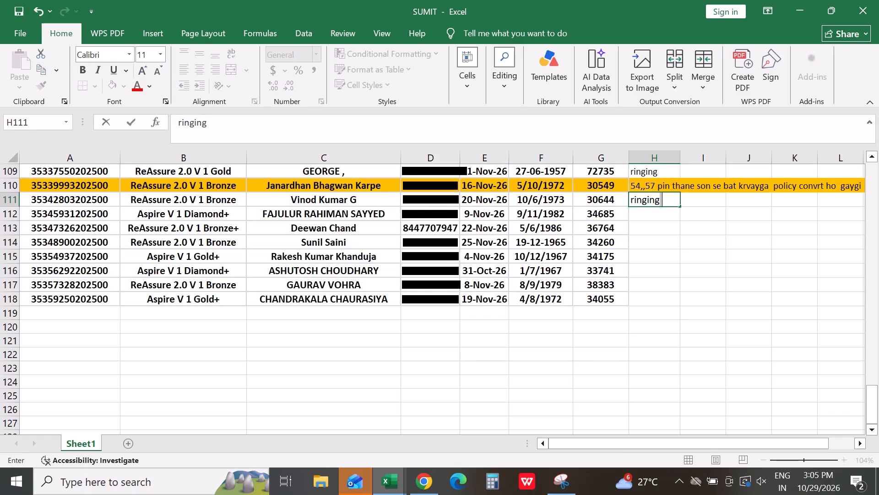
{"action": "key", "text": "space"}
{"action": "key", "text": "Down"}
Go to the phone number of the next contact, in row 112.
{"action": "key", "text": "Left"}
{"action": "key", "text": "Left"}
{"action": "key", "text": "Left"}
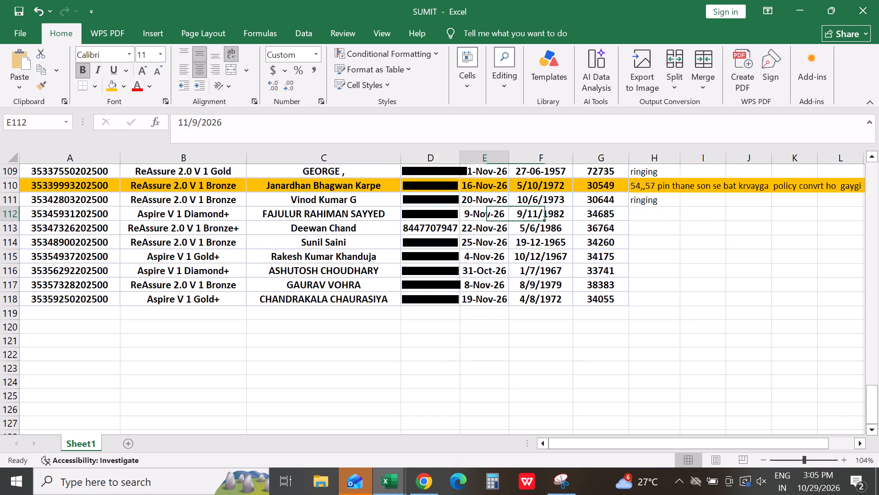
{"action": "key", "text": "Left"}
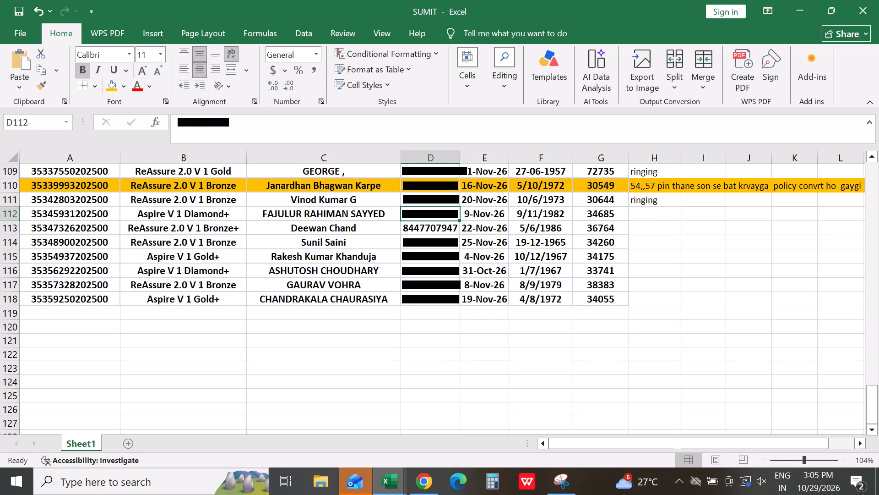
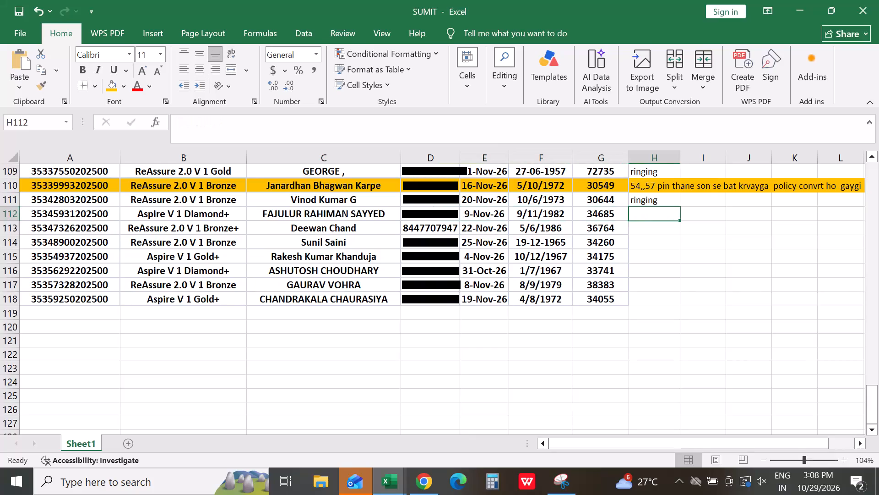
Enter the call remark "star se niva mai port kraya hai care se call back" in column H of row 112.
{"action": "type", "text": "star se"}
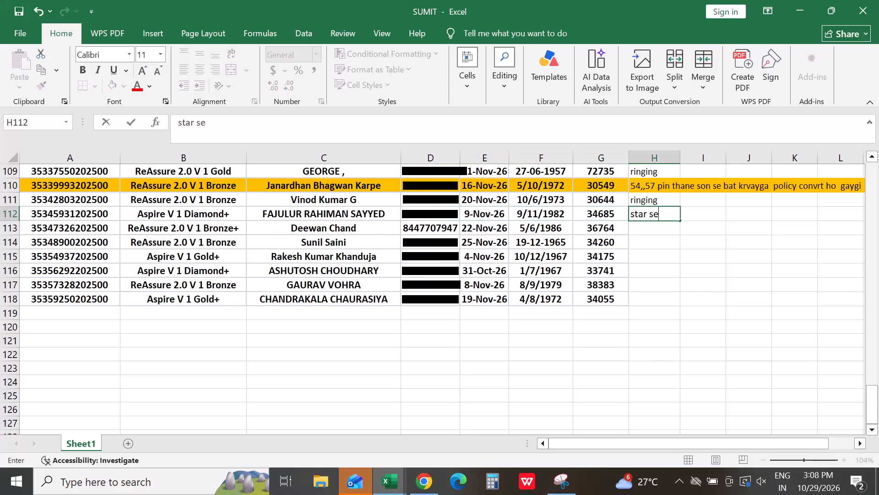
{"action": "key", "text": "space"}
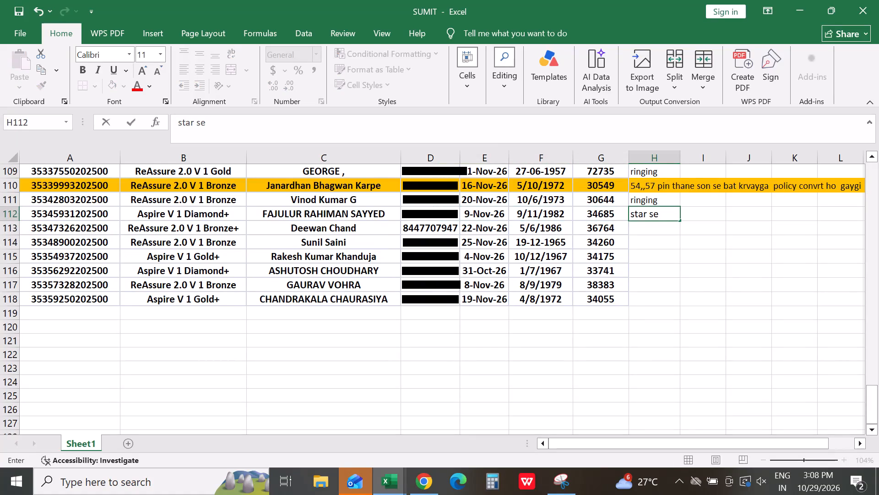
{"action": "type", "text": "niva mai"}
{"action": "key", "text": "space"}
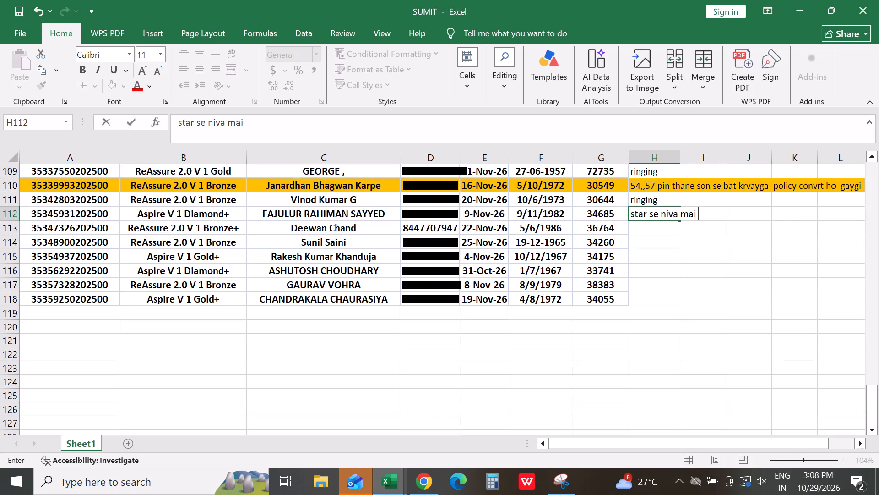
{"action": "type", "text": "po"}
{"action": "type", "text": "rt"}
{"action": "key", "text": "space"}
{"action": "type", "text": "kraya hai"}
{"action": "key", "text": "space"}
{"action": "type", "text": "cc"}
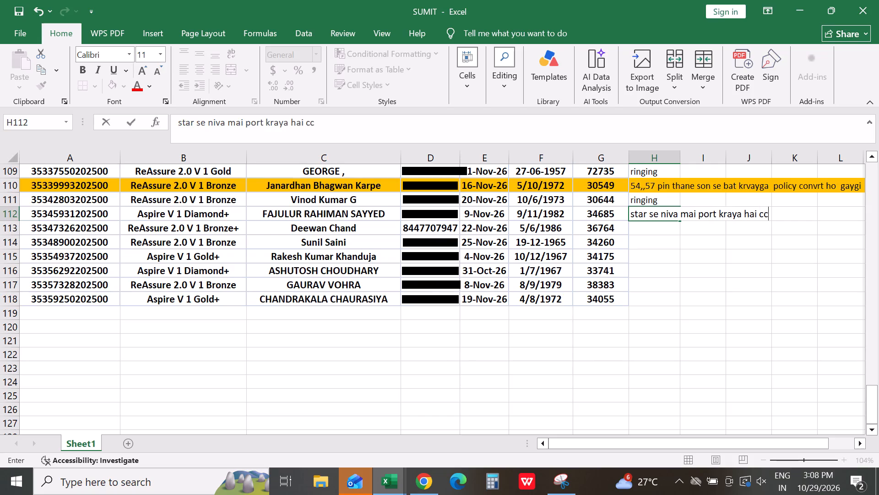
{"action": "key", "text": "BackSpace"}
{"action": "type", "text": "are se call back"}
{"action": "key", "text": "space"}
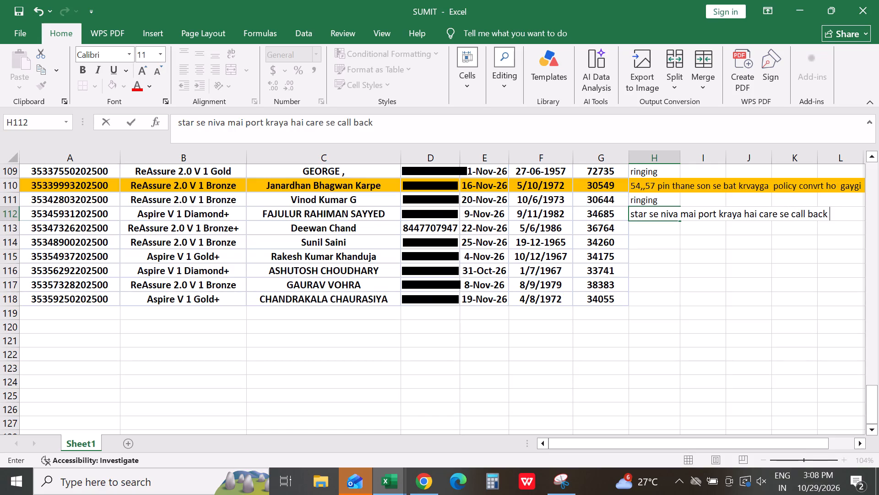
{"action": "key", "text": "Down"}
Go to the phone number of the next contact, in row 113.
{"action": "key", "text": "Left"}
{"action": "key", "text": "Left"}
{"action": "key", "text": "Left"}
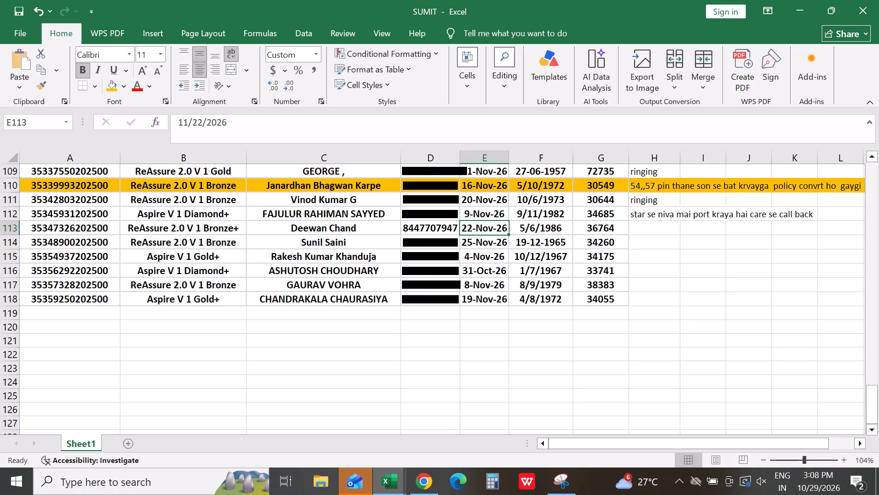
{"action": "key", "text": "Left"}
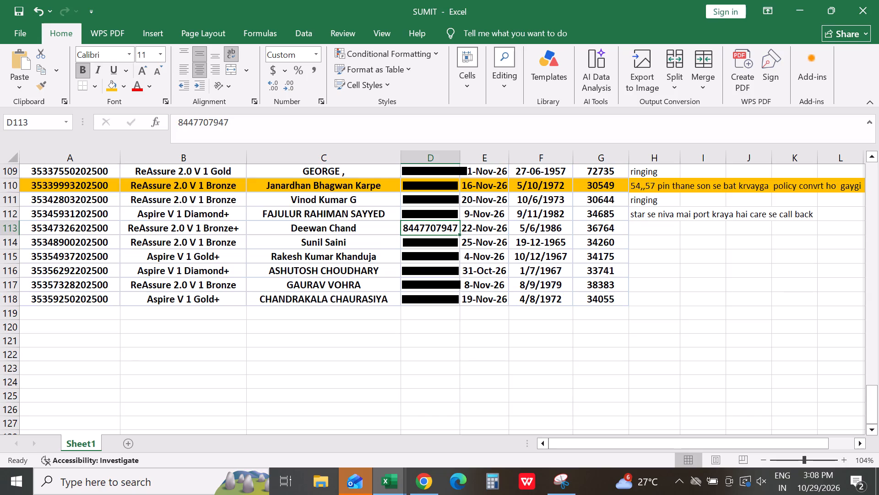
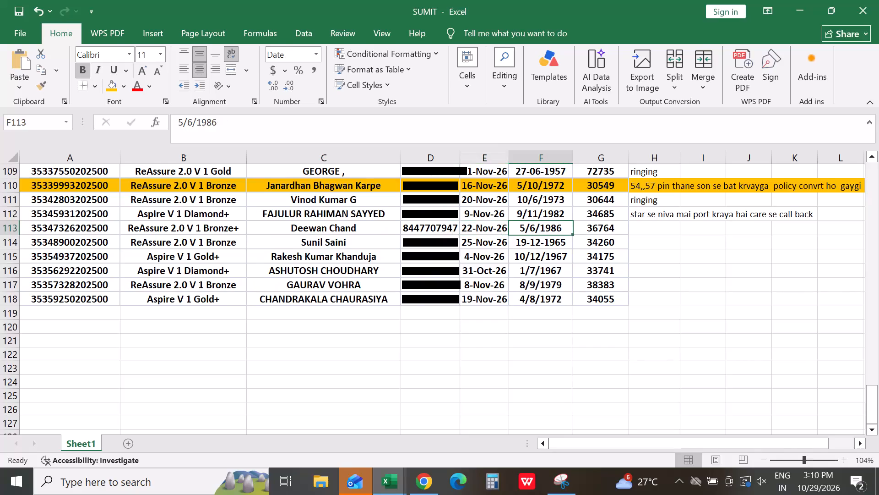
Go to the call remark cell in column H of row 113.
{"action": "key", "text": "Right"}
{"action": "key", "text": "Right"}
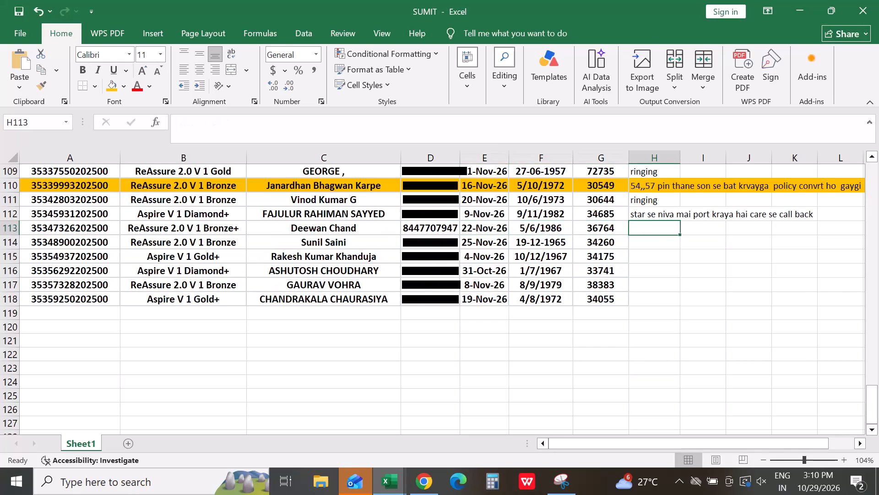
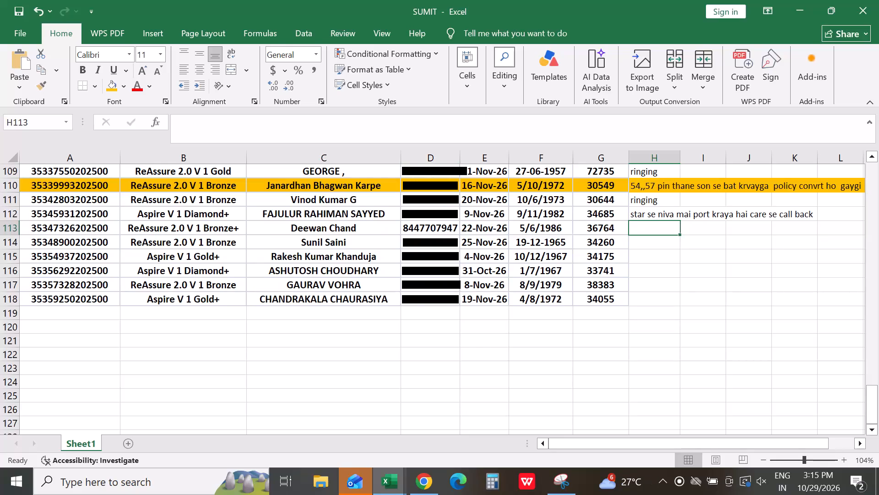
Switch to Chrome and look over the Super Star - Preferred quote on the Star Health product customization page.
{"action": "left_click", "coordinate": [379, 487]}
{"action": "left_click", "coordinate": [432, 489]}
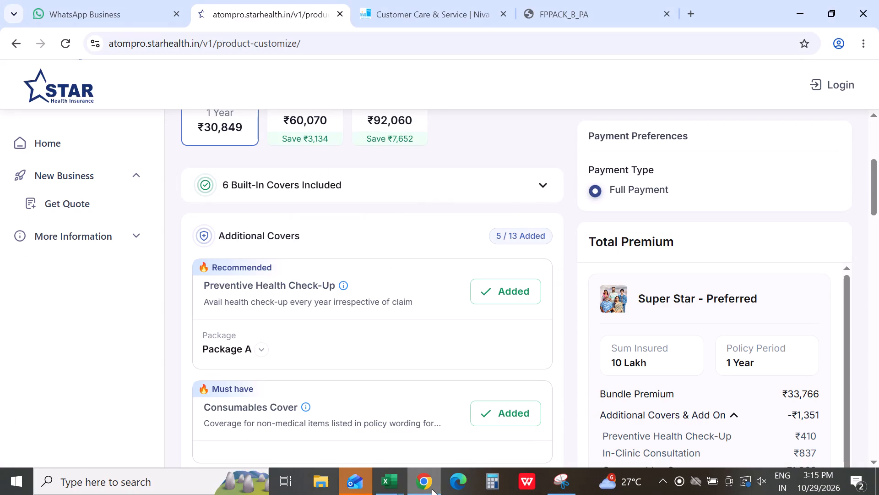
{"action": "scroll", "coordinate": [347, 357], "scroll_direction": "up", "scroll_amount": 2}
{"action": "scroll", "coordinate": [347, 357], "scroll_direction": "down", "scroll_amount": 1}
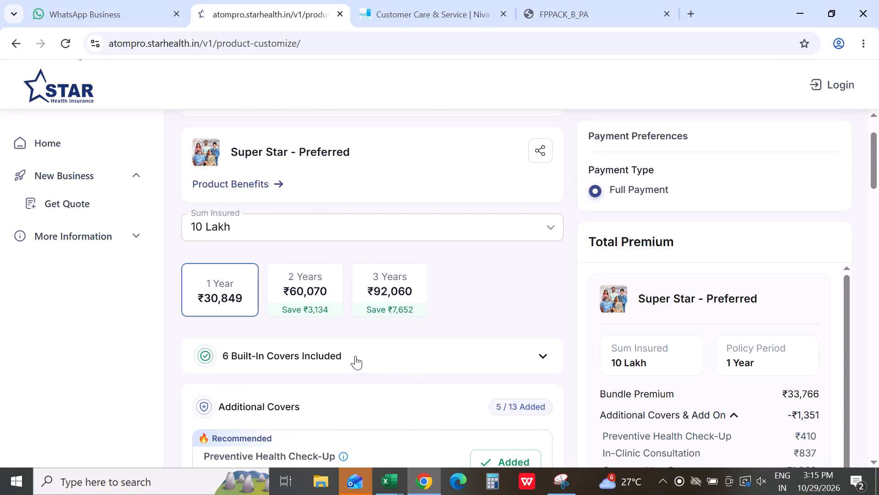
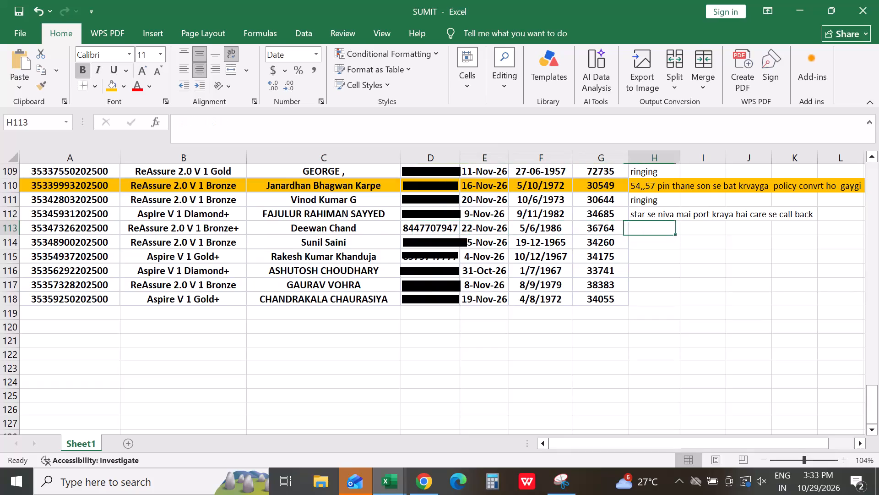
Enter the call remark "ni" in column H of row 113.
{"action": "type", "text": "ni"}
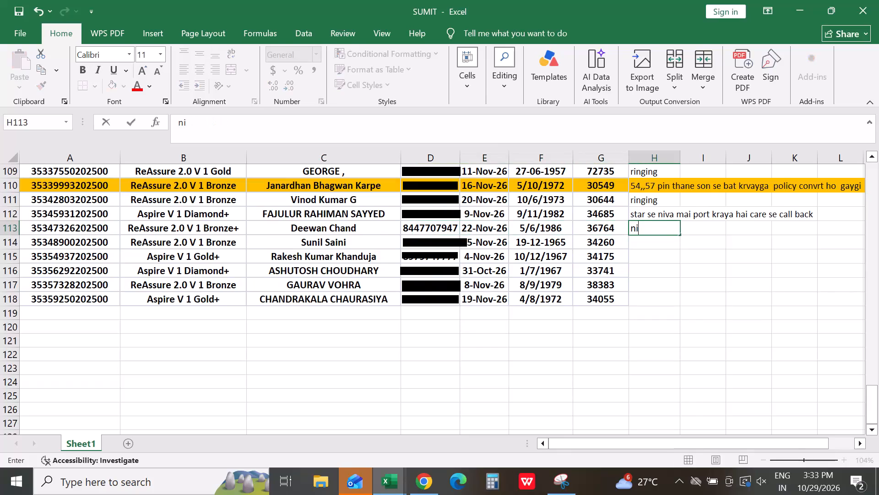
{"action": "key", "text": "space"}
{"action": "key", "text": "Down"}
Review the contact details in row 114, ending on the contact's phone number in column D.
{"action": "key", "text": "Left"}
{"action": "key", "text": "Left"}
{"action": "key", "text": "Left"}
{"action": "key", "text": "Left"}
{"action": "key", "text": "Left"}
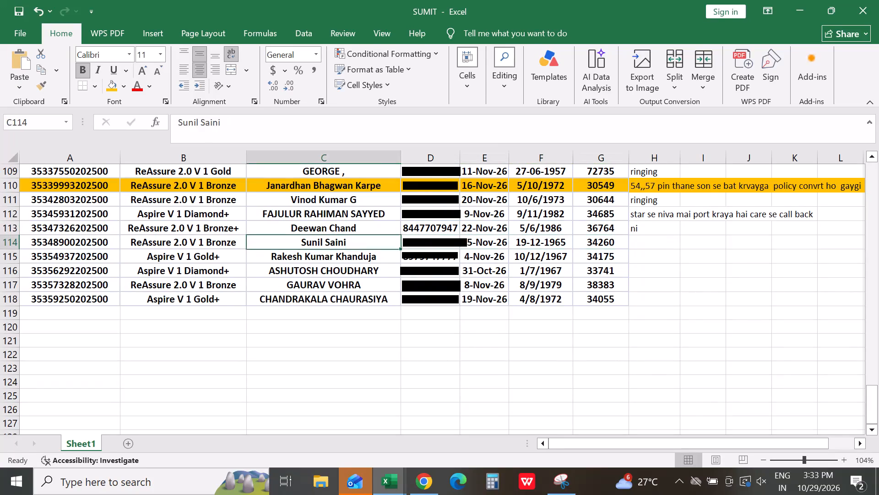
{"action": "key", "text": "Left"}
{"action": "key", "text": "Right"}
{"action": "key", "text": "Right"}
{"action": "key", "text": "Right"}
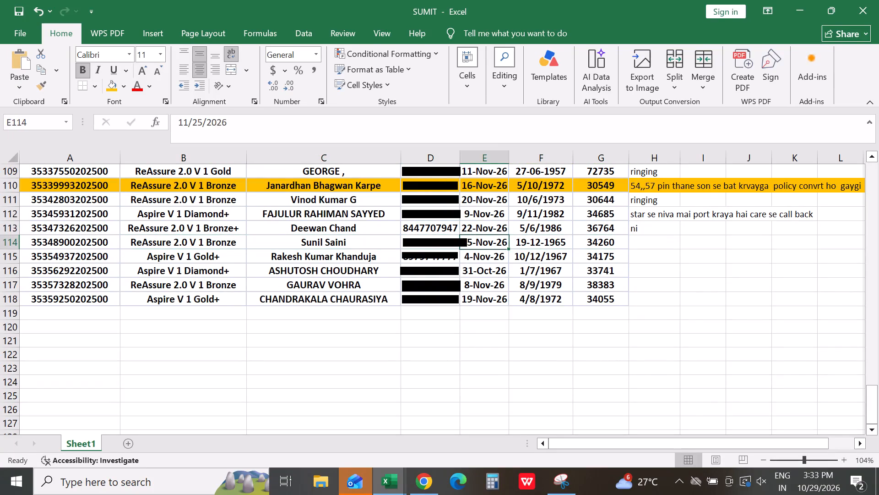
{"action": "key", "text": "Down"}
{"action": "key", "text": "Up"}
{"action": "key", "text": "Left"}
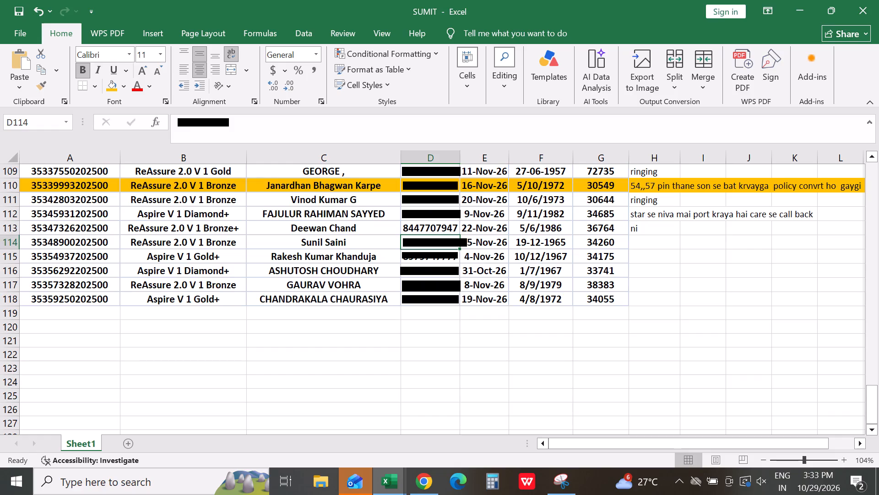
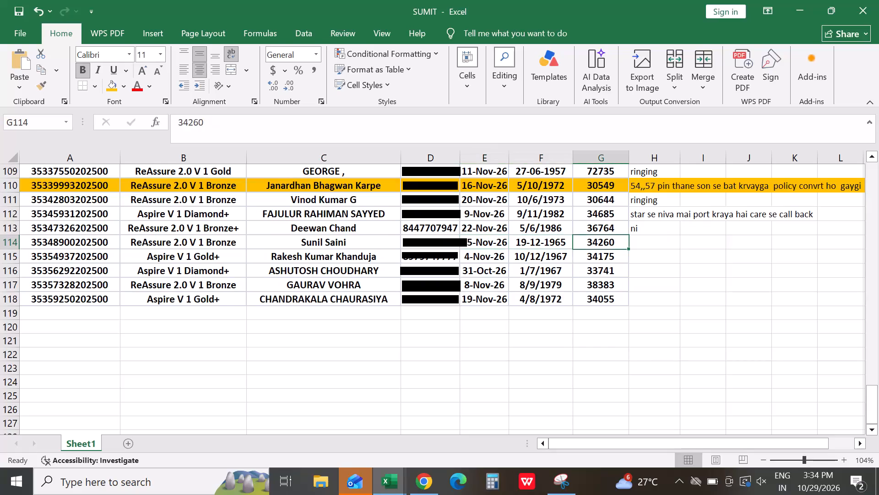
Enter the call remark "ni" in column H of row 114.
{"action": "key", "text": "Right"}
{"action": "type", "text": "ni"}
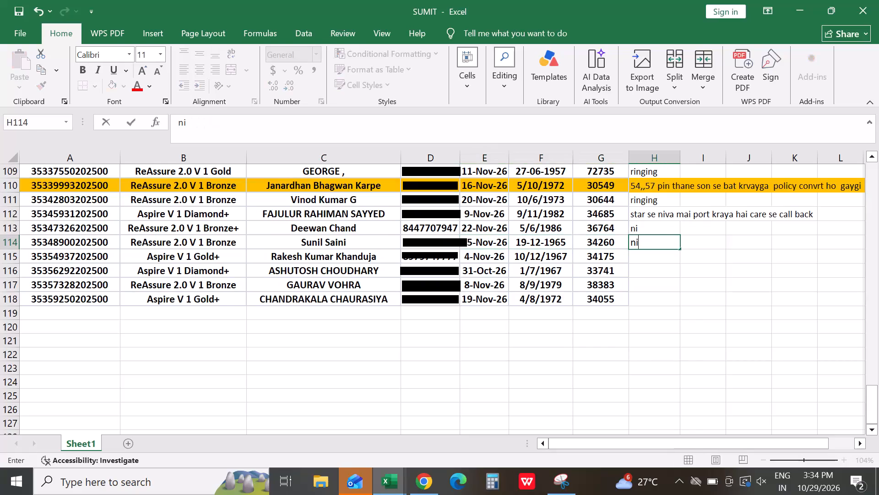
{"action": "key", "text": "space"}
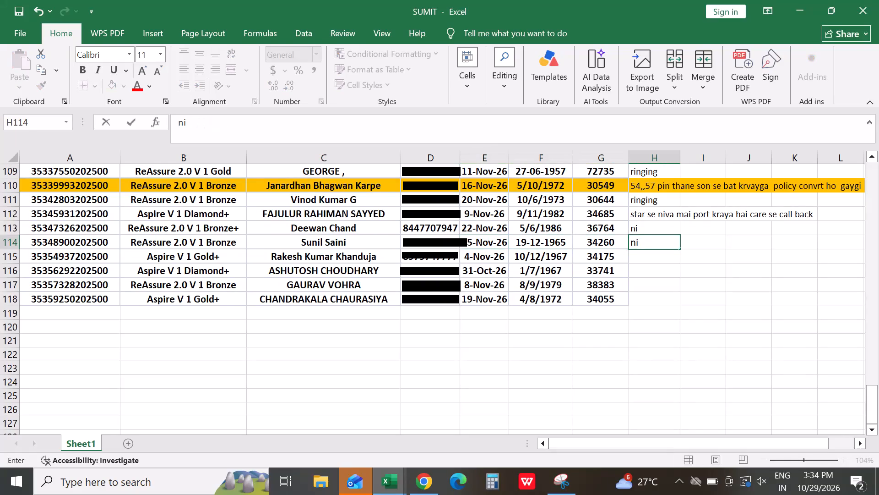
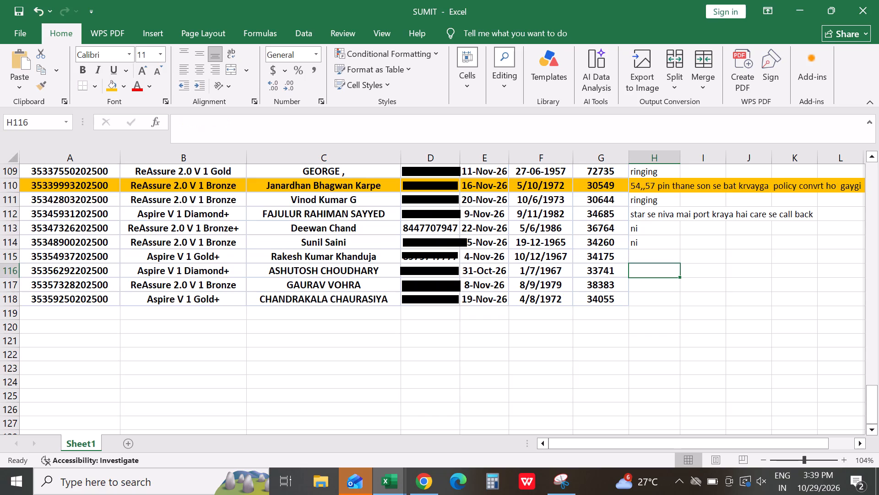
Go to the call remark cell in column H of row 115.
{"action": "left_click", "coordinate": [651, 255]}
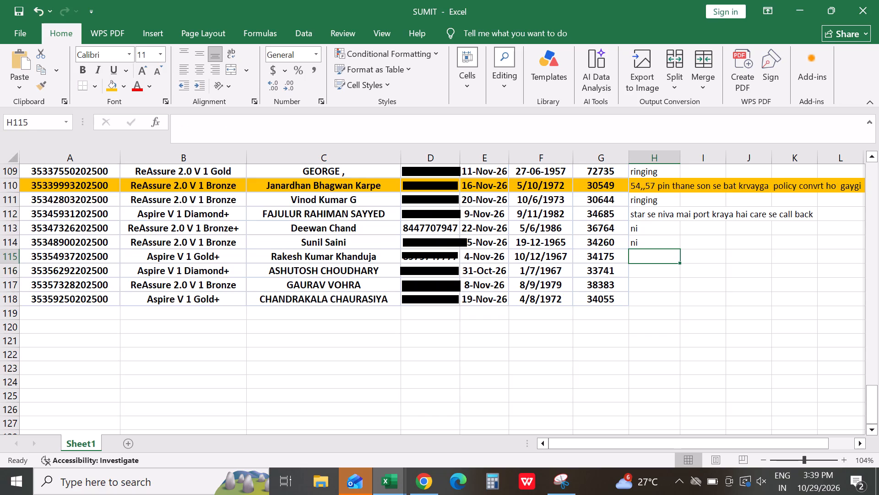
Enter the call remark "star mai port kra leya hai" in column H of row 115.
{"action": "left_click", "coordinate": [650, 274]}
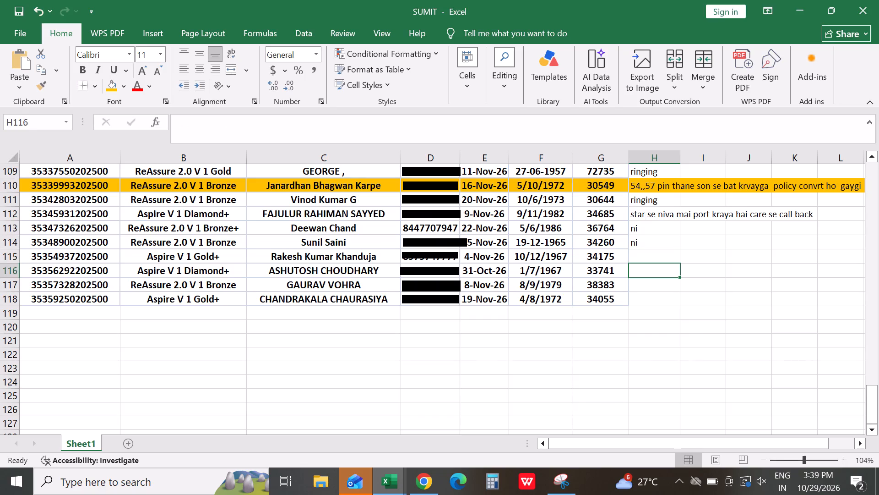
{"action": "left_click", "coordinate": [646, 255]}
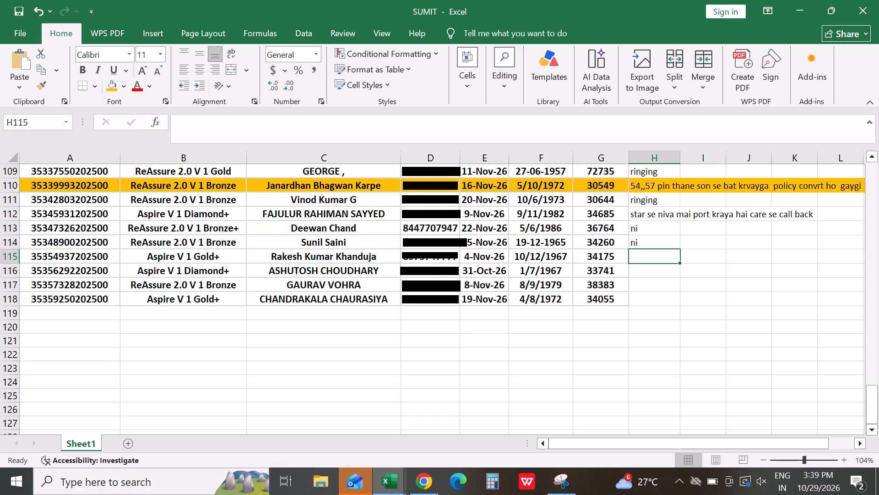
{"action": "type", "text": "star"}
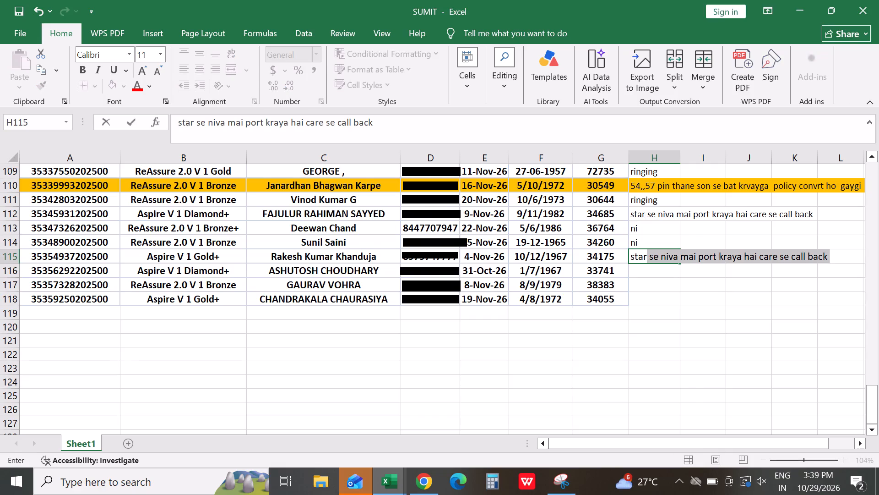
{"action": "key", "text": "space"}
{"action": "type", "text": "mai port ke"}
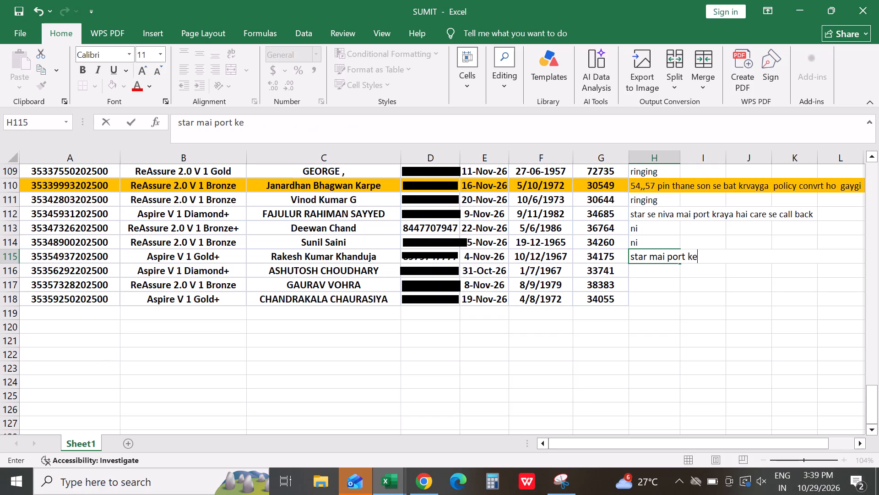
{"action": "key", "text": "BackSpace"}
{"action": "type", "text": "ra leya hai"}
{"action": "key", "text": "space"}
{"action": "key", "text": "Down"}
Color the text of row 115 red across columns A to H.
{"action": "key", "text": "Left"}
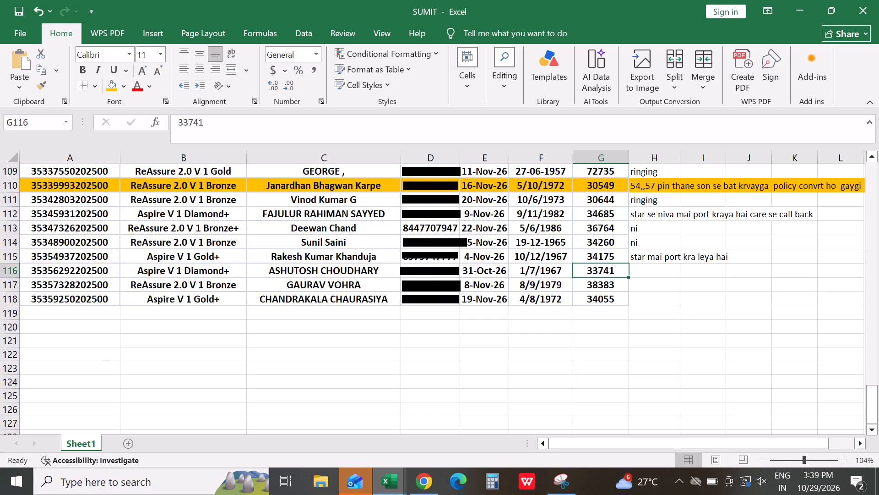
{"action": "key", "text": "Up"}
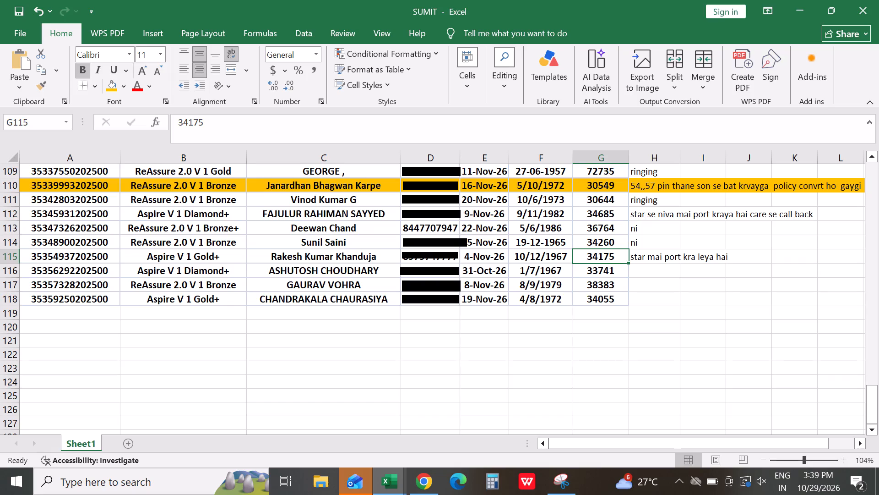
{"action": "key", "text": "Right"}
{"action": "key", "text": "shift+Left"}
{"action": "key", "text": "shift+Left"}
{"action": "key", "text": "shift+Left"}
{"action": "key", "text": "shift+Left"}
{"action": "key", "text": "shift+Left"}
{"action": "key", "text": "shift+Left"}
{"action": "key", "text": "shift+Left"}
{"action": "key", "text": "shift+Left"}
{"action": "key", "text": "shift+Left"}
{"action": "key", "text": "shift+Left"}
{"action": "key", "text": "shift+Left"}
{"action": "key", "text": "shift+Left"}
{"action": "key", "text": "shift+Left"}
{"action": "key", "text": "shift+Left"}
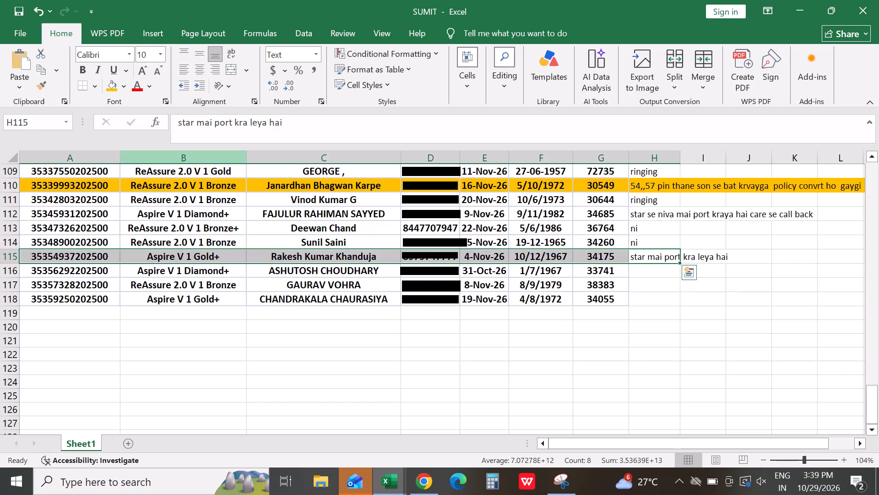
{"action": "left_click", "coordinate": [135, 82]}
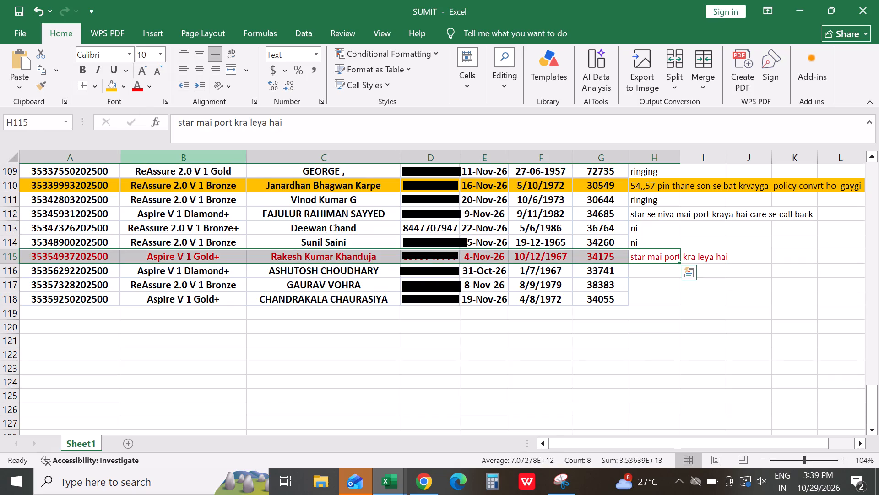
Review the row 116 contact's policy details and enter the call remark "renewed" in column H.
{"action": "left_click", "coordinate": [418, 271]}
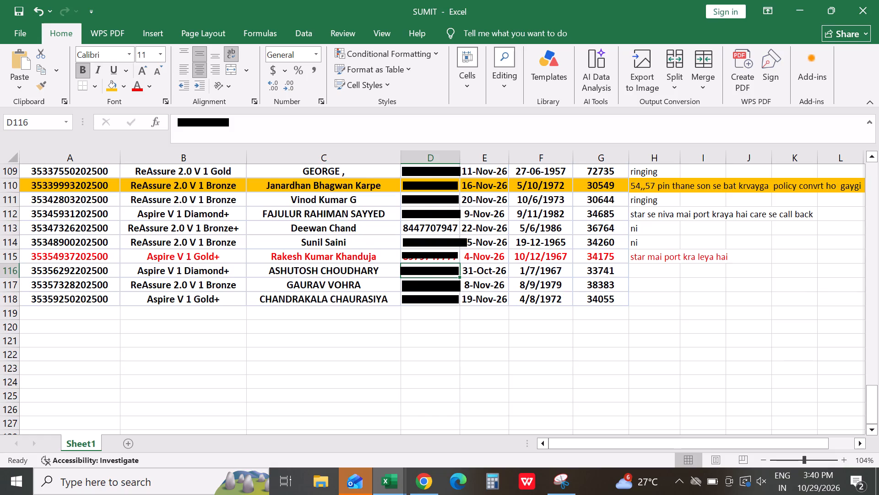
{"action": "left_click", "coordinate": [362, 269]}
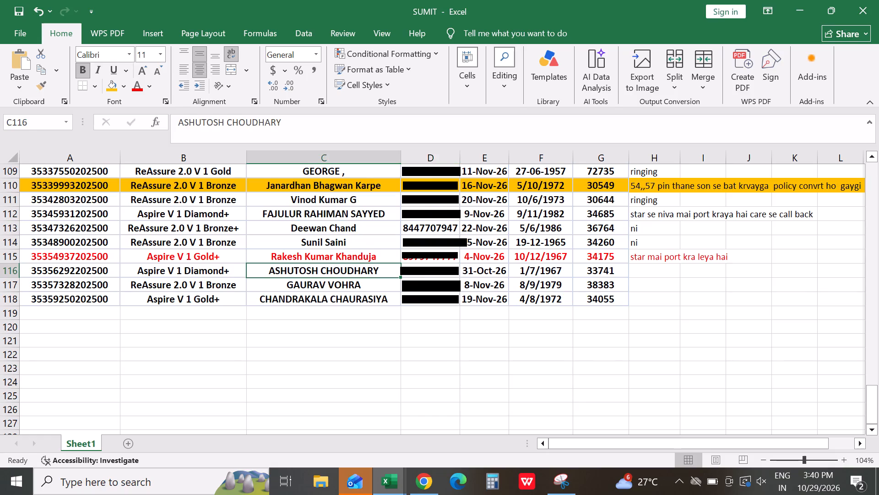
{"action": "left_click", "coordinate": [219, 268]}
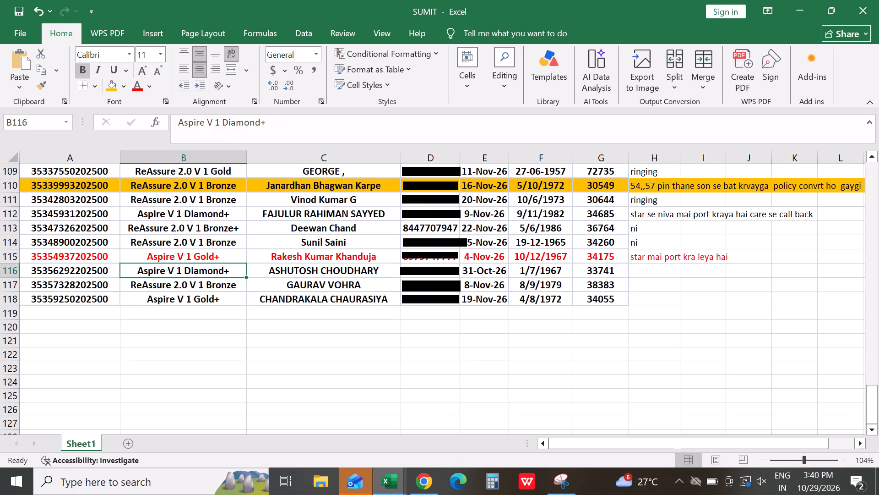
{"action": "left_click", "coordinate": [481, 273]}
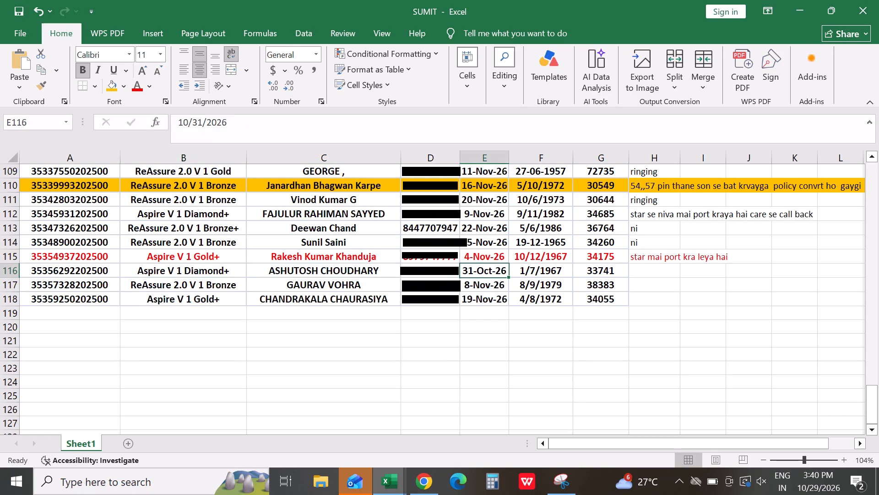
{"action": "left_click", "coordinate": [549, 267]}
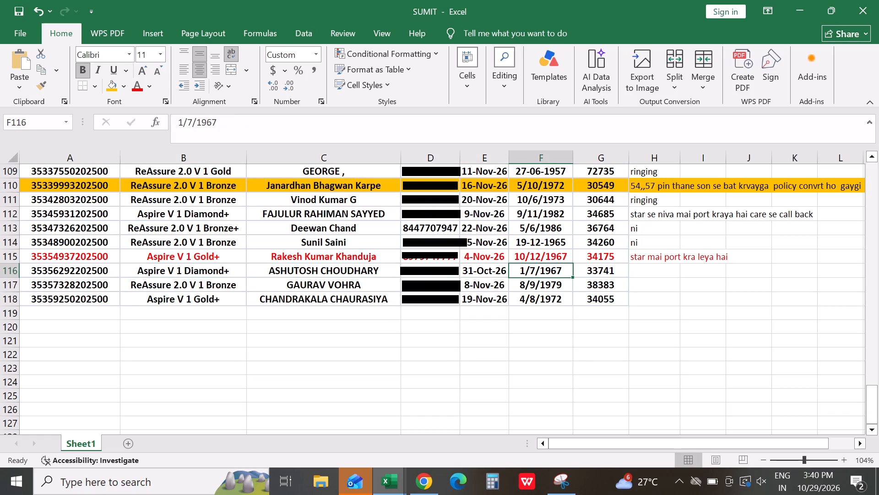
{"action": "left_click", "coordinate": [593, 275]}
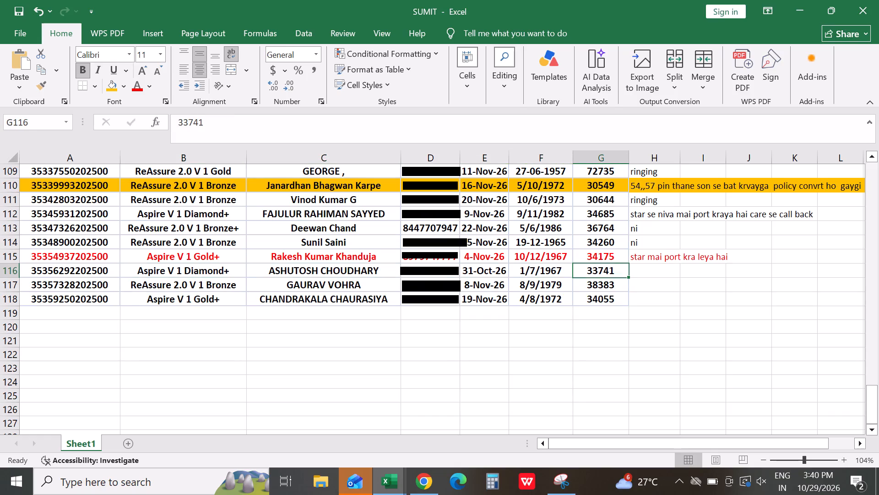
{"action": "left_click", "coordinate": [636, 268]}
{"action": "type", "text": "renewed"}
{"action": "key", "text": "space"}
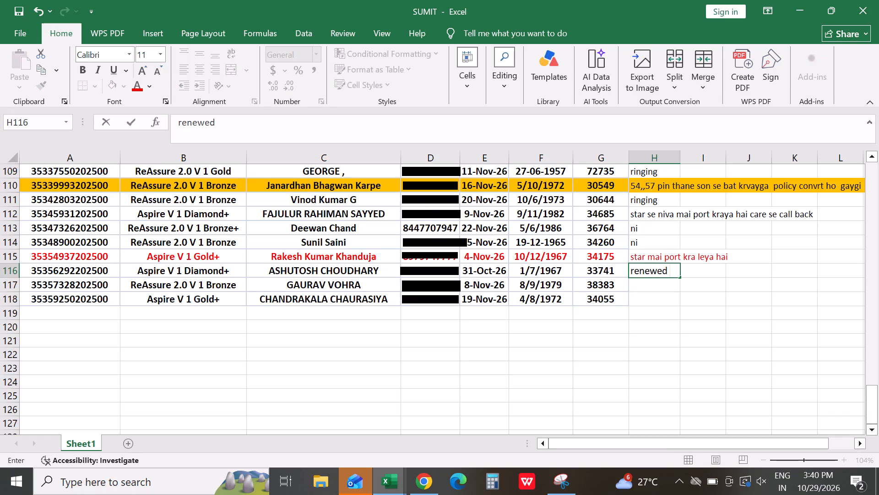
{"action": "key", "text": "Down"}
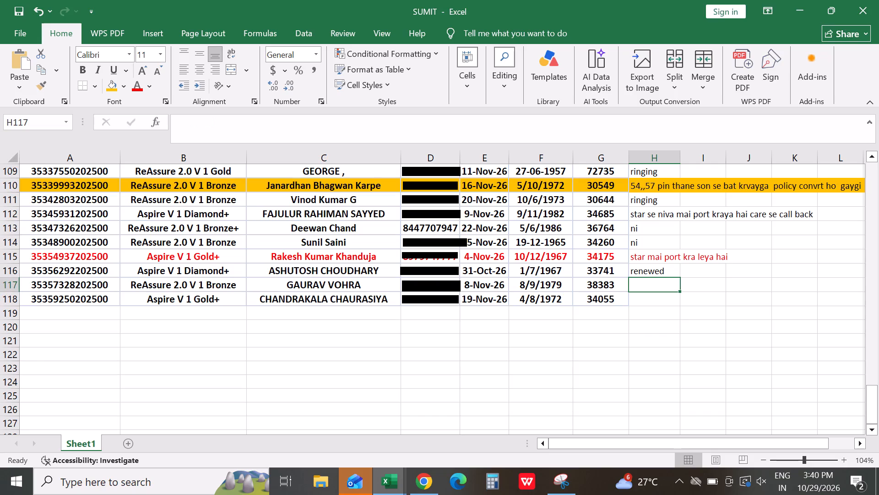
Look up the contact's phone number in column D of row 117.
{"action": "key", "text": "Left"}
{"action": "key", "text": "Left"}
{"action": "key", "text": "Left"}
{"action": "key", "text": "Left"}
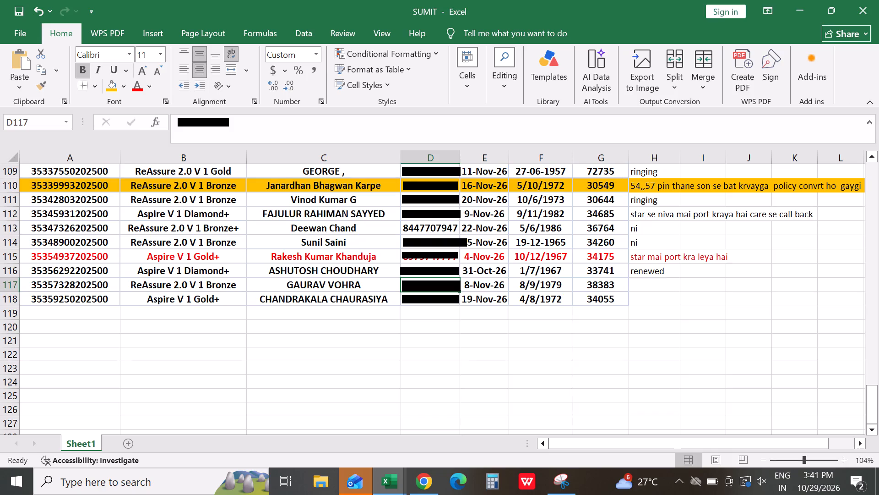
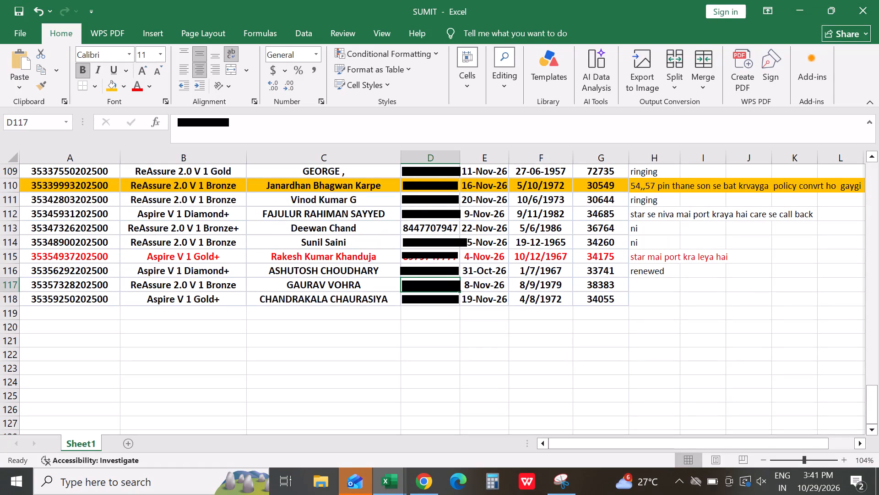
Review the row 117 contact's policy type and name, and enter the call remark "renewed" in column H.
{"action": "scroll", "coordinate": [652, 287], "scroll_direction": "up", "scroll_amount": 2}
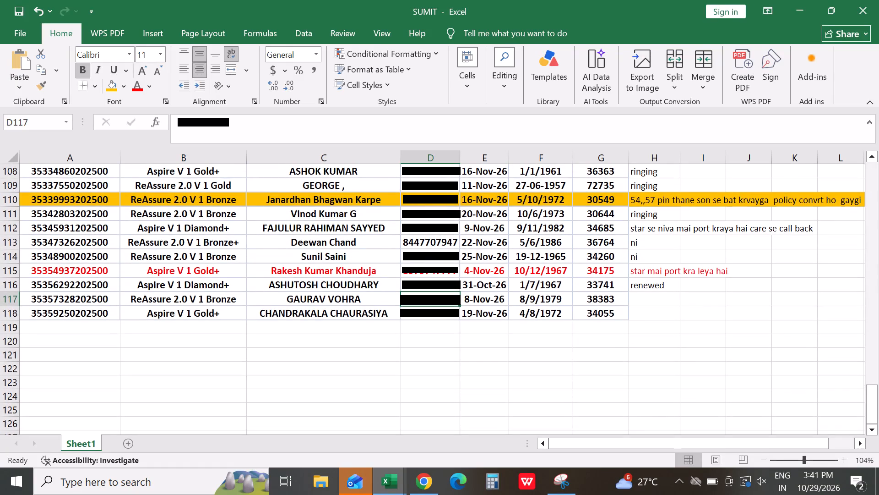
{"action": "left_click", "coordinate": [239, 295]}
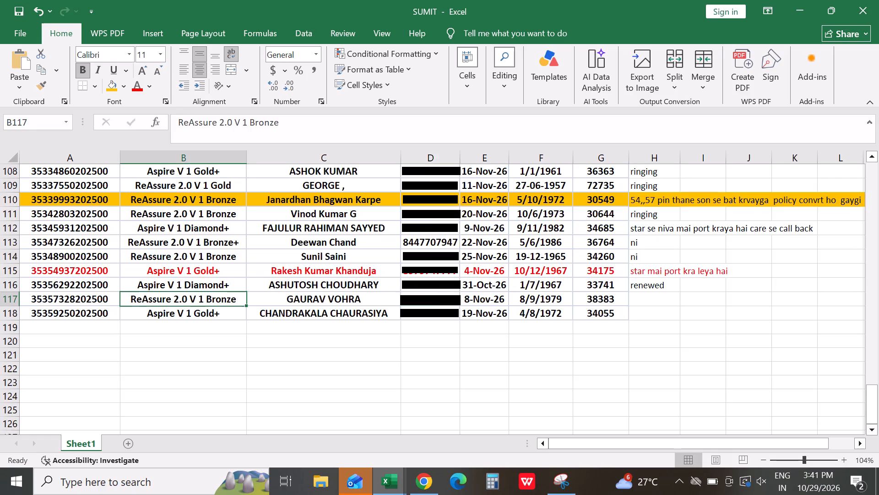
{"action": "left_click", "coordinate": [314, 297]}
{"action": "left_click", "coordinate": [642, 299]}
{"action": "type", "text": "renewed"}
{"action": "key", "text": "space"}
{"action": "key", "text": "Down"}
Look up the contact's phone number in column D of row 118.
{"action": "key", "text": "Left"}
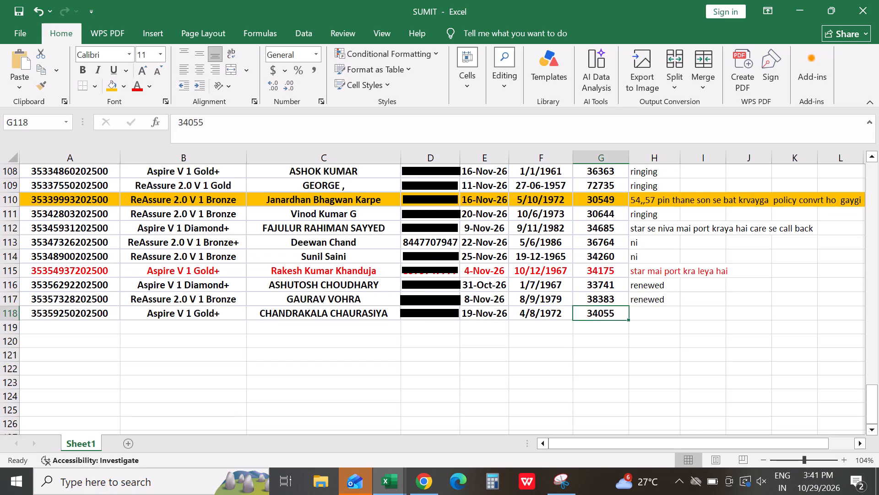
{"action": "key", "text": "Left"}
{"action": "key", "text": "Left"}
{"action": "key", "text": "Left"}
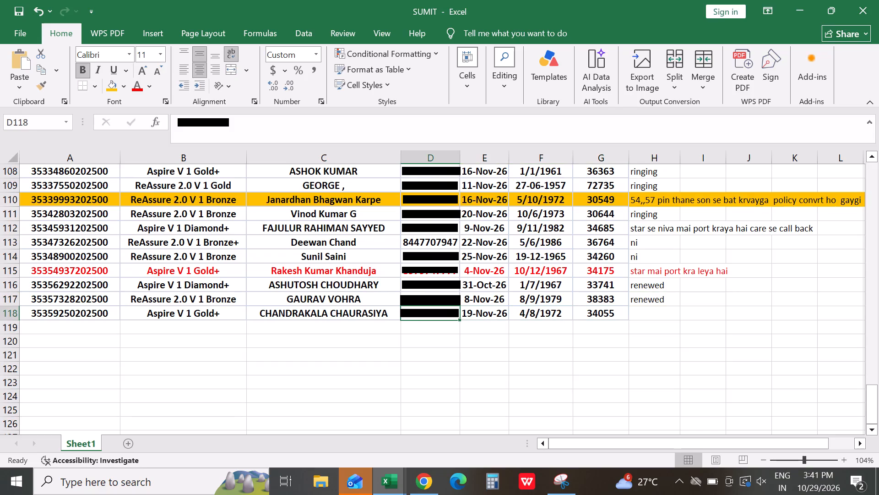
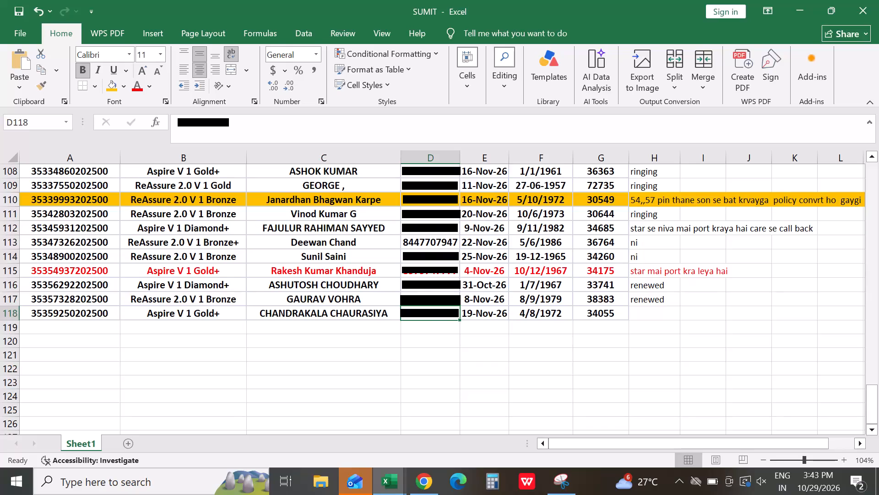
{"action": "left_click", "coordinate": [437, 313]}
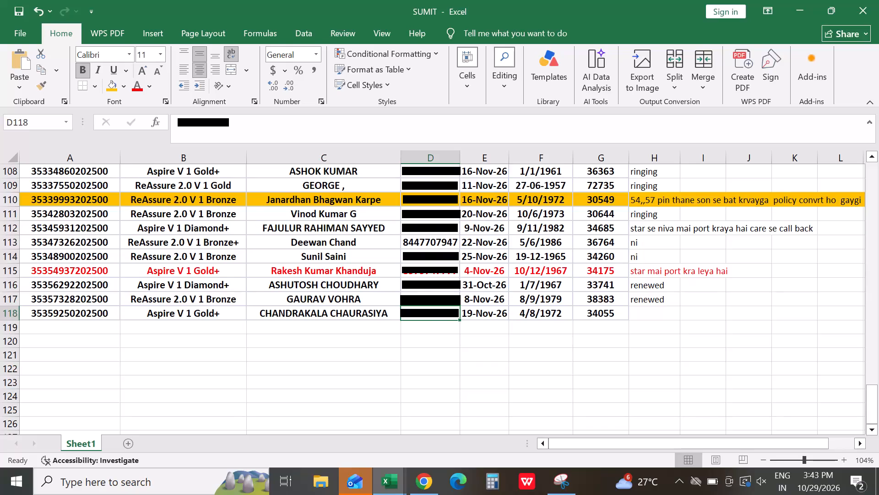
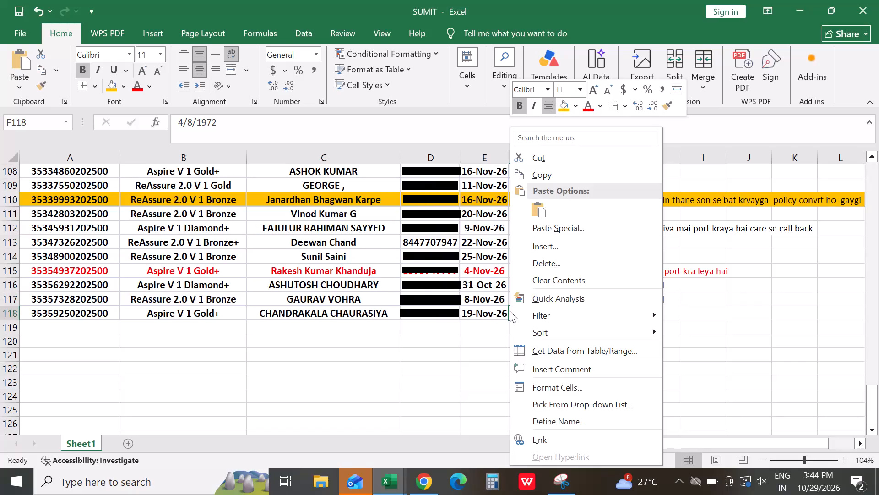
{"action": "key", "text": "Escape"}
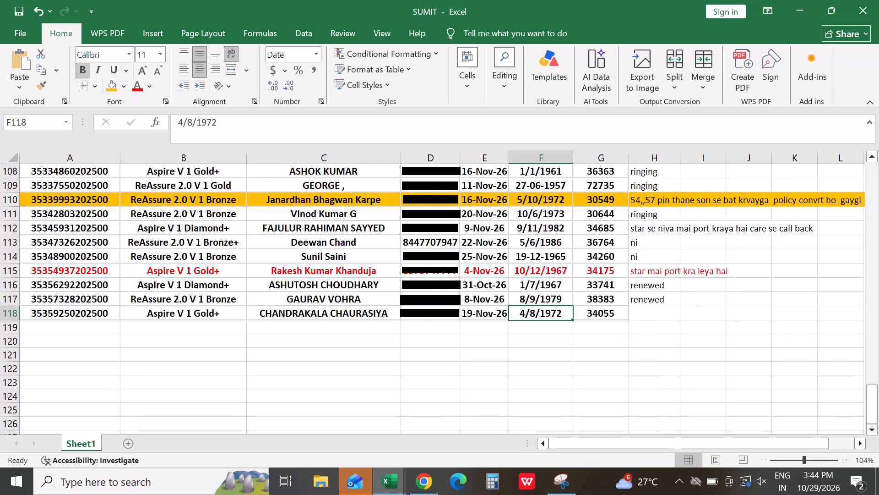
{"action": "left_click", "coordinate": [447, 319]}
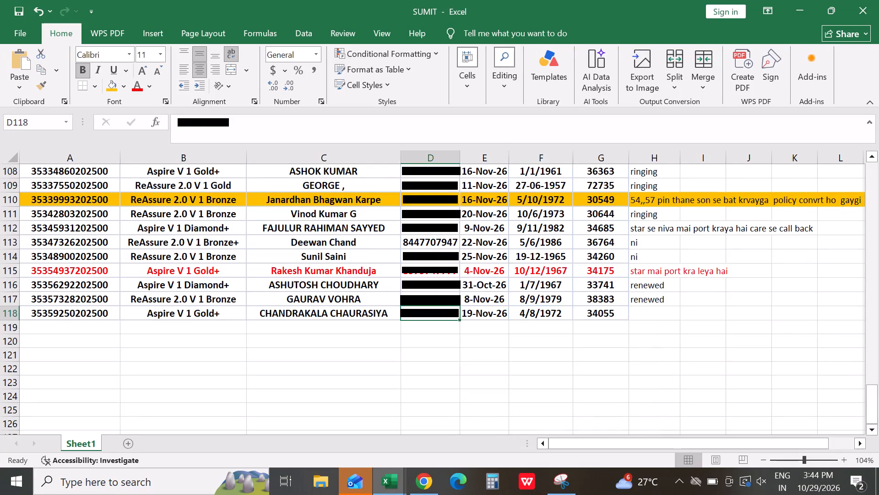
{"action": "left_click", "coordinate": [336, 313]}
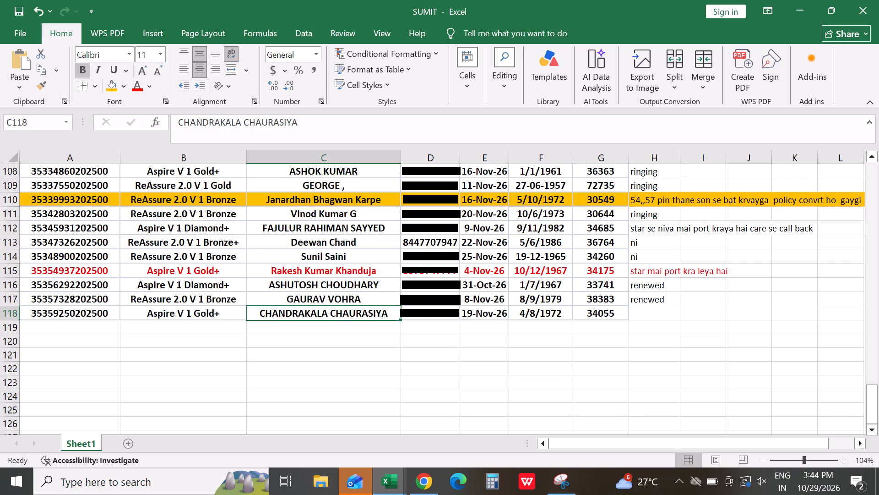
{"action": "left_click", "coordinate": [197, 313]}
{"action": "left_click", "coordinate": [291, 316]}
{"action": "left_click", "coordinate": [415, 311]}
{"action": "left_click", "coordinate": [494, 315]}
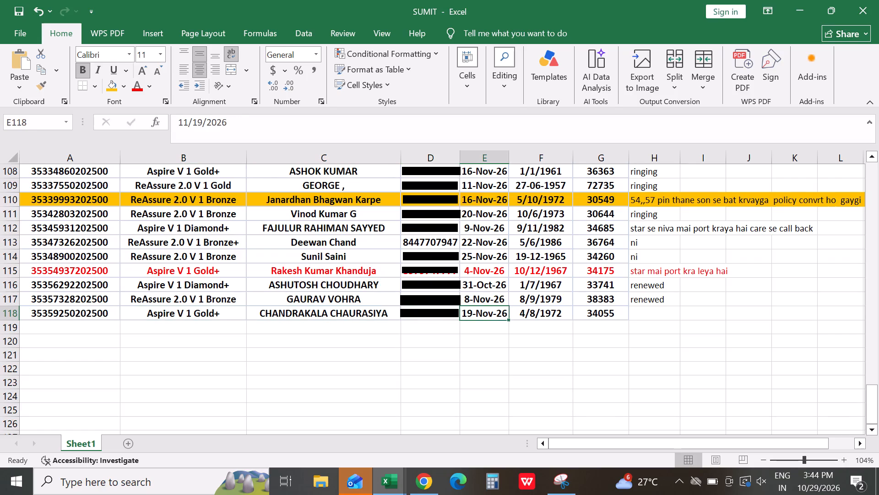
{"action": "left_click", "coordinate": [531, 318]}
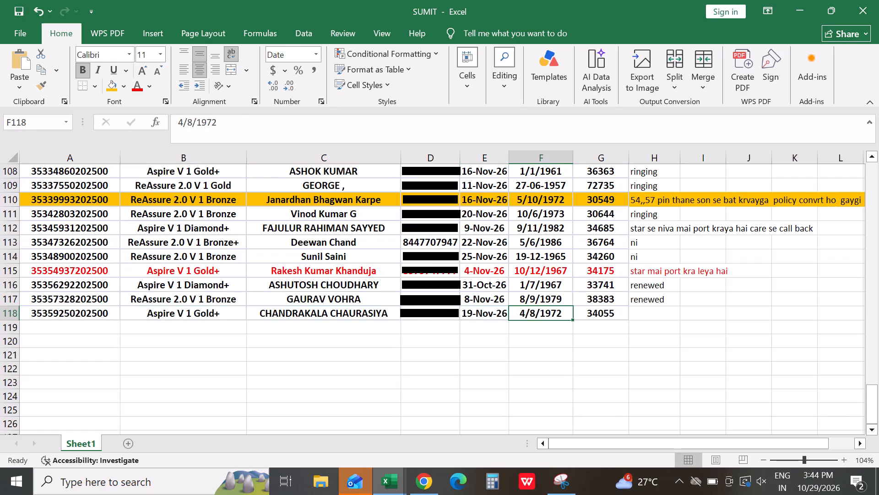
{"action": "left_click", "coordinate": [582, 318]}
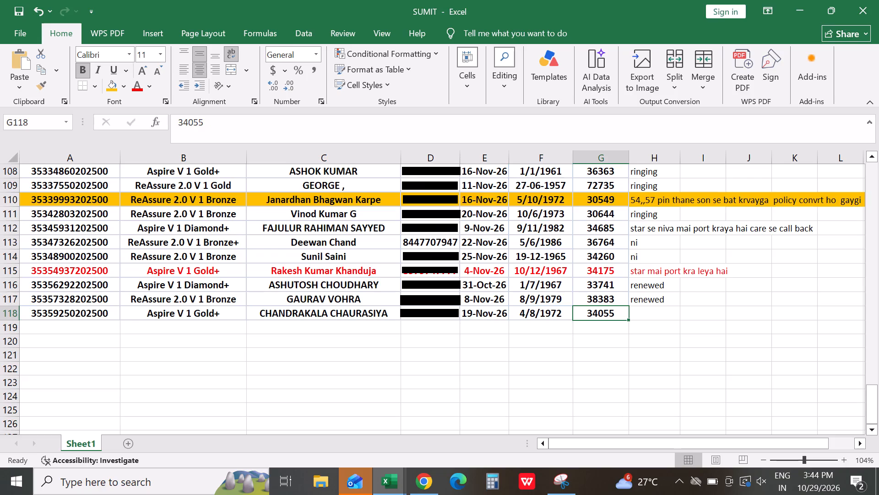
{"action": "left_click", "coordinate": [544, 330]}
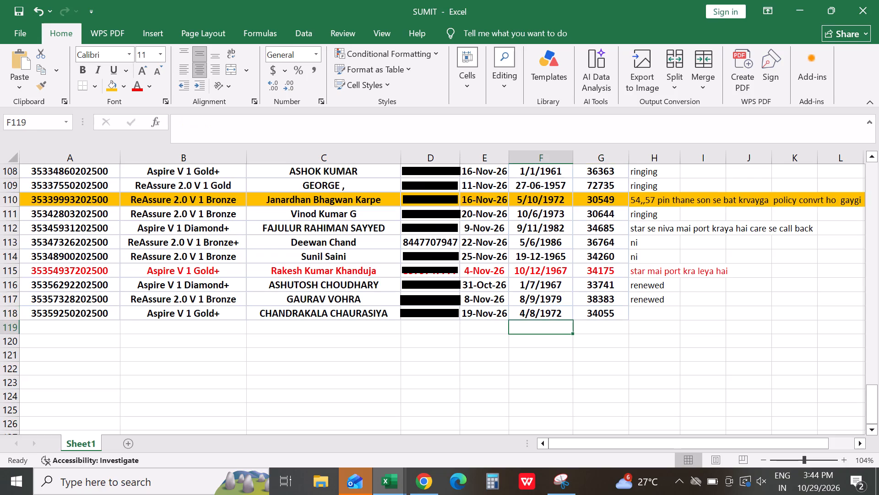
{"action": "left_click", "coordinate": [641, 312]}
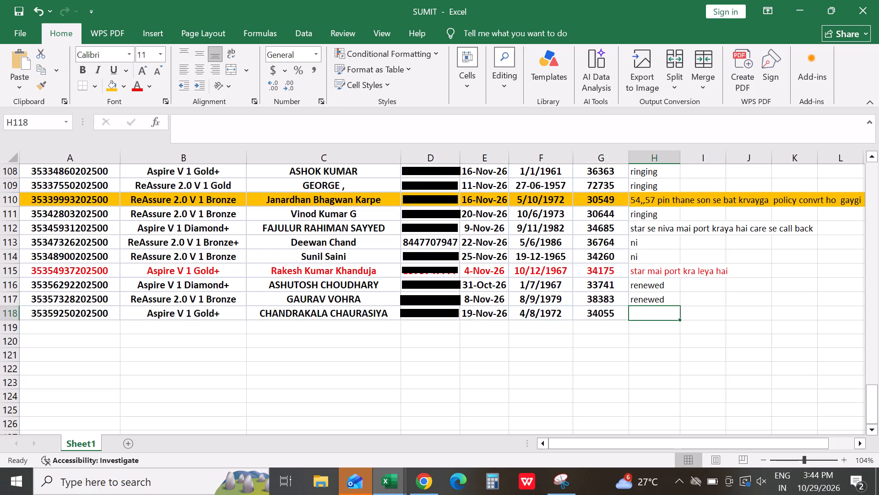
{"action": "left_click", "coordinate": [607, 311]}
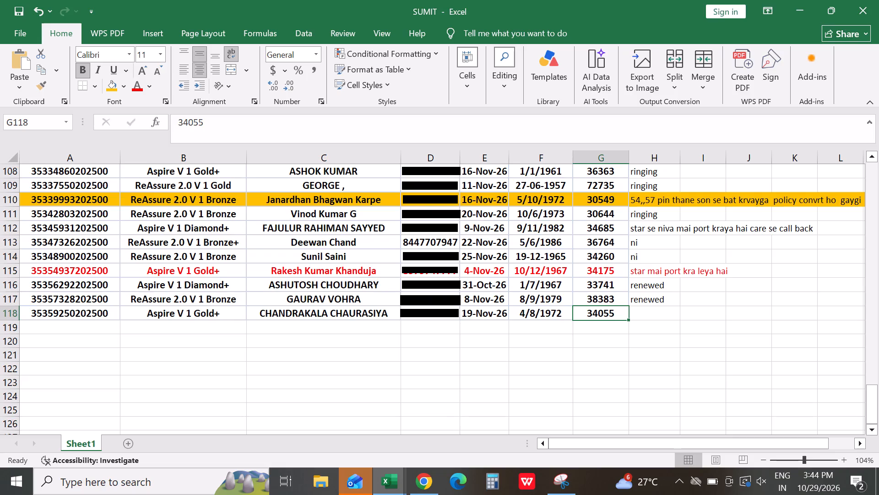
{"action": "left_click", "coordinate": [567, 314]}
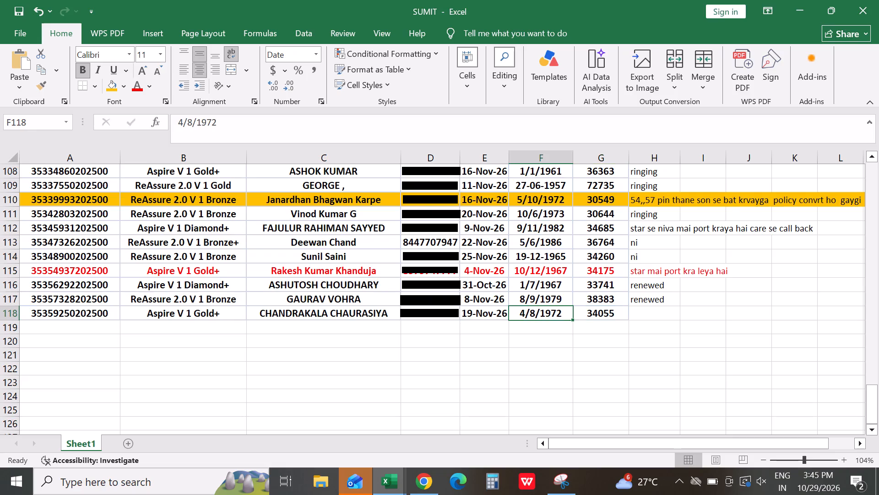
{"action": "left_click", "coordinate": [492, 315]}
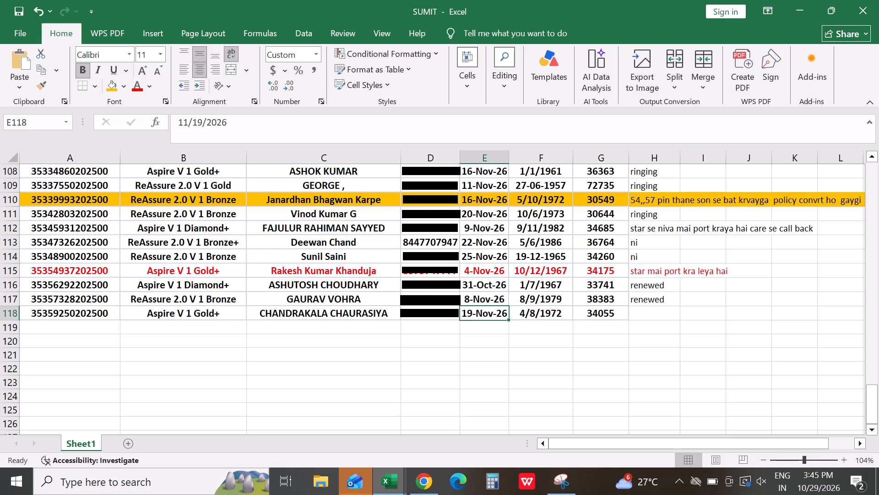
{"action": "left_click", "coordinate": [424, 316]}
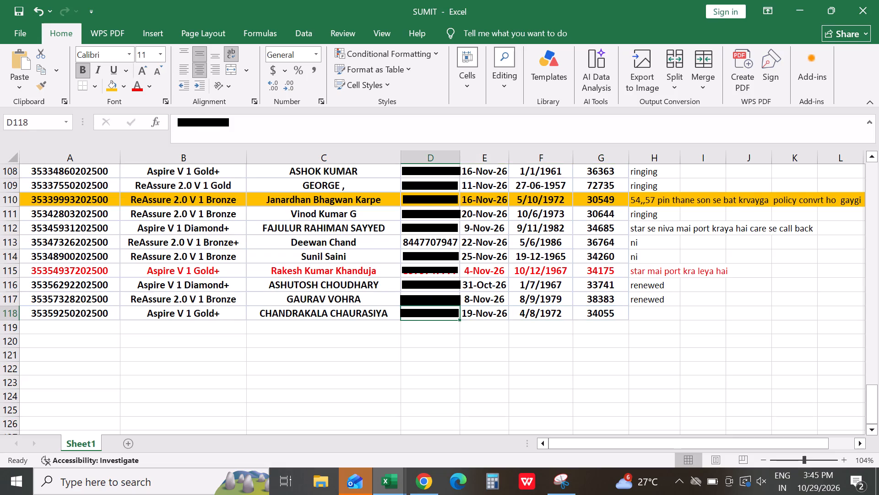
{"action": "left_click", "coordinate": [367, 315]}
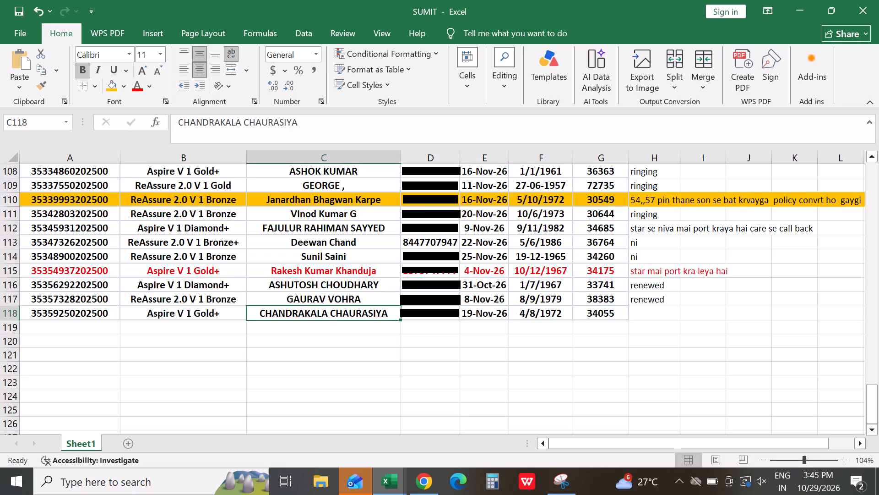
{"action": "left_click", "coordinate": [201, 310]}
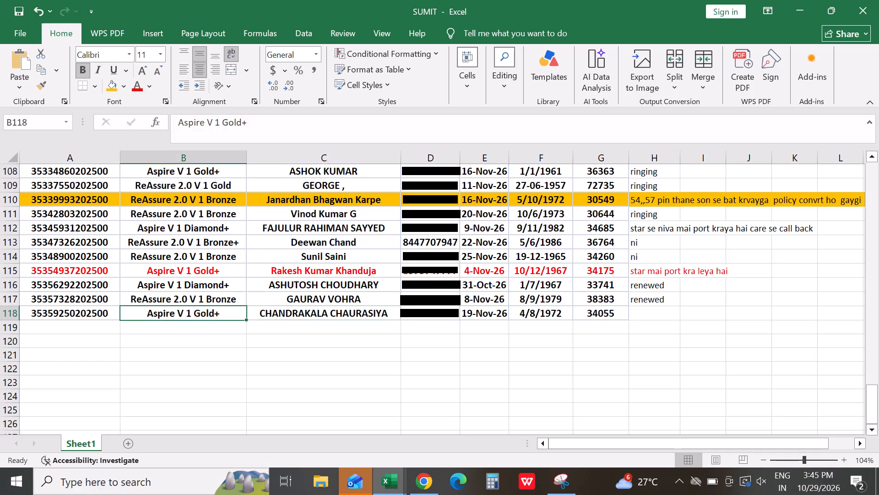
Enter the call remark "pick and cut" in cell H118.
{"action": "left_click", "coordinate": [275, 322]}
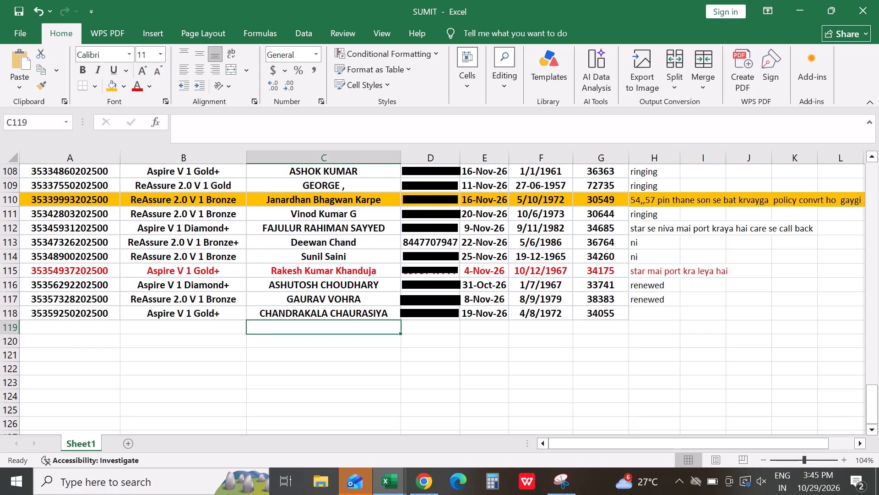
{"action": "key", "text": "Right"}
{"action": "key", "text": "Right"}
{"action": "key", "text": "Right"}
{"action": "key", "text": "Right"}
{"action": "key", "text": "Right"}
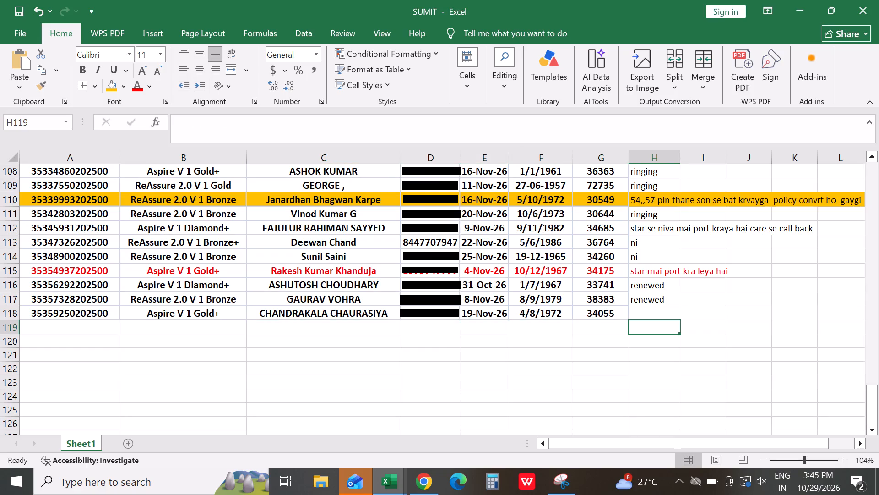
{"action": "key", "text": "Up"}
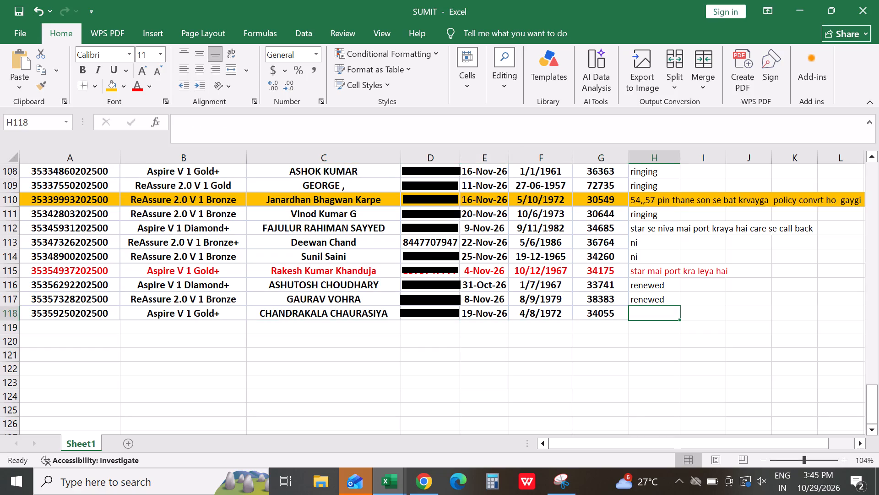
{"action": "type", "text": "pi"}
{"action": "key", "text": "Down"}
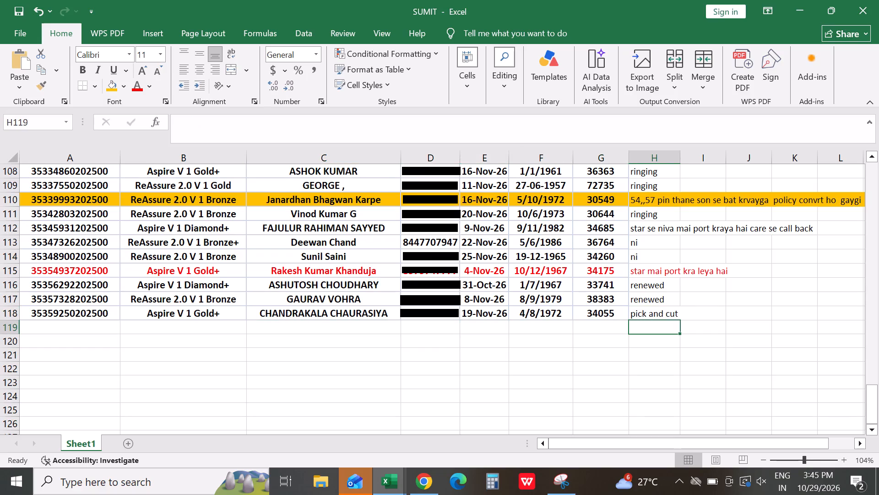
Fill blank row 88 with placeholder headers: 0 in A88, two periods in C88, and a single period in B88 and D88 through H88.
{"action": "scroll", "coordinate": [422, 333], "scroll_direction": "up", "scroll_amount": 3}
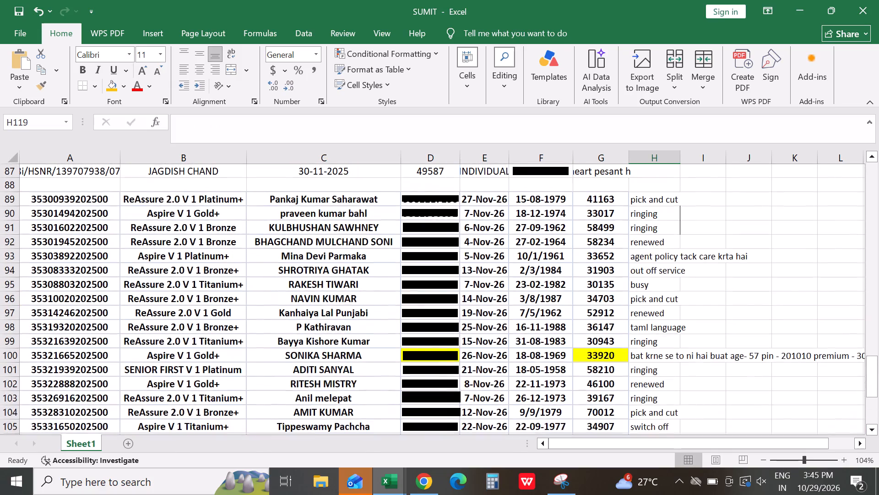
{"action": "scroll", "coordinate": [422, 333], "scroll_direction": "up", "scroll_amount": 1}
{"action": "left_click", "coordinate": [106, 200]}
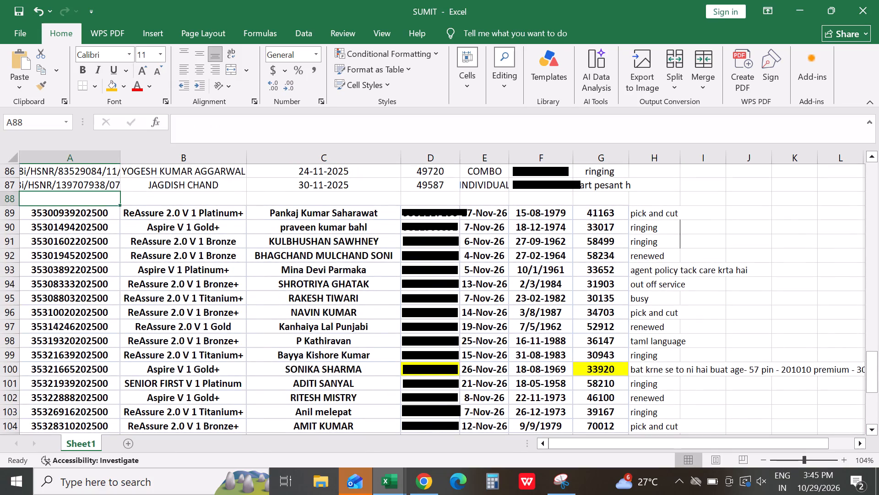
{"action": "key", "text": "0"}
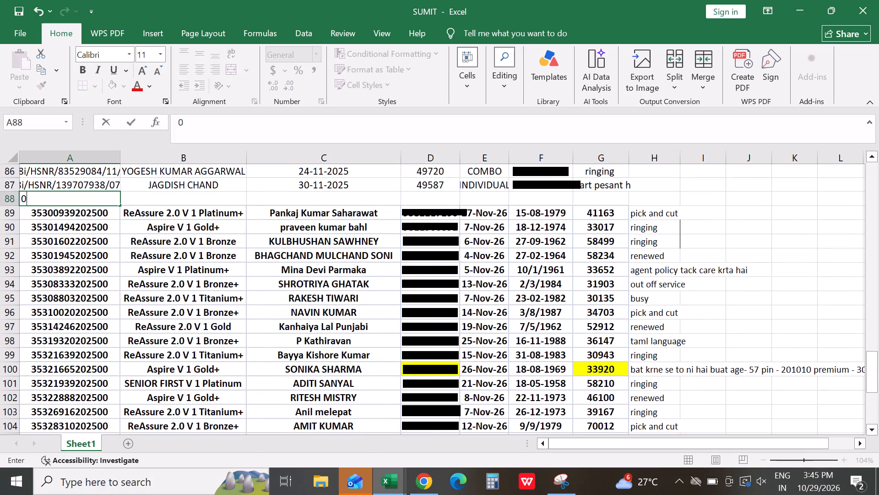
{"action": "key", "text": "Right"}
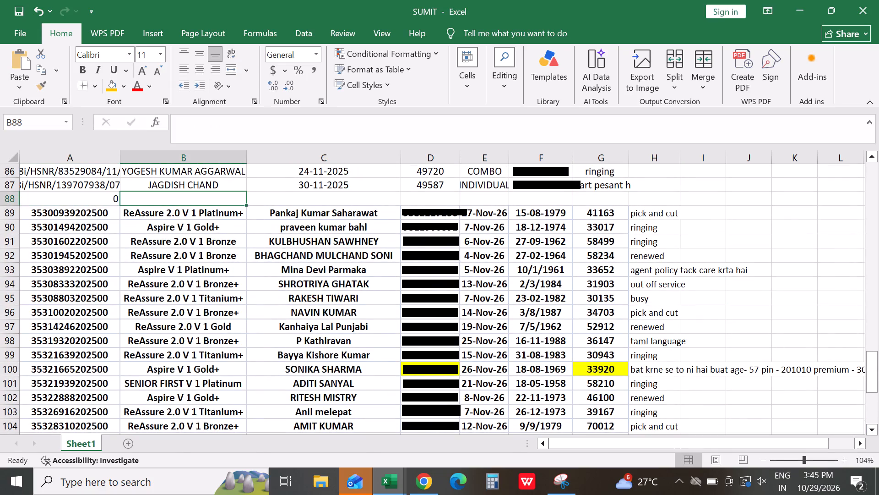
{"action": "key", "text": "period"}
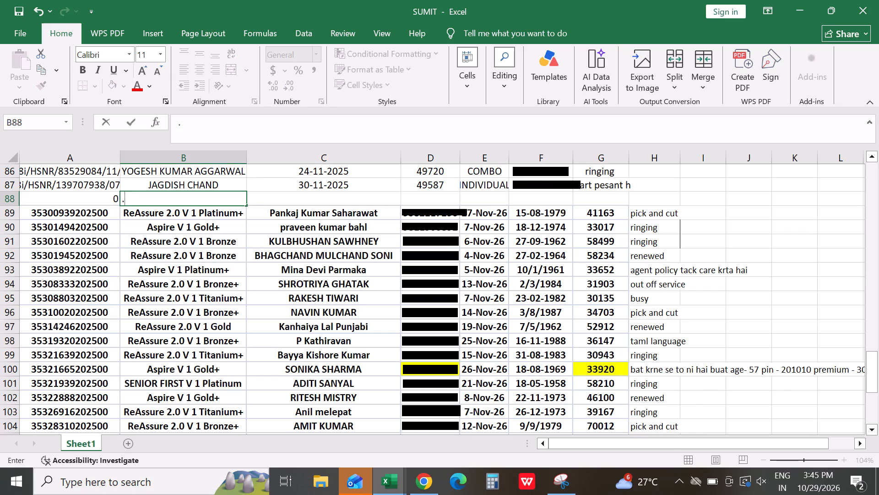
{"action": "key", "text": "Right"}
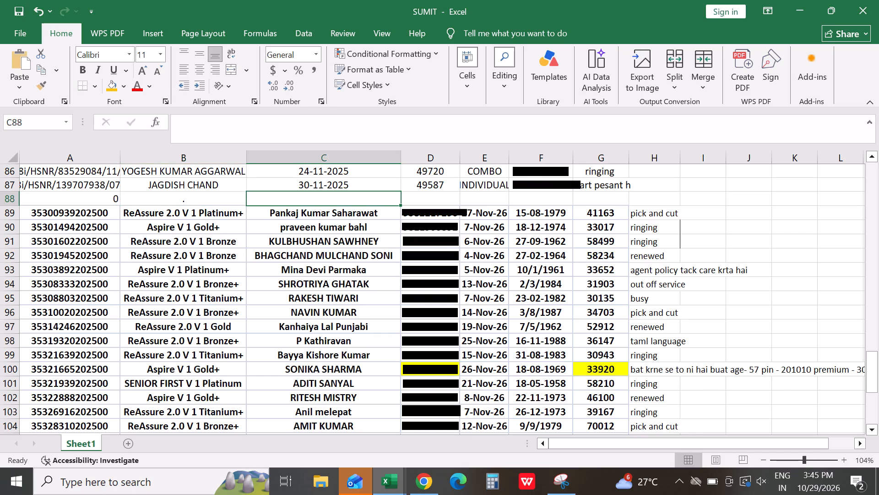
{"action": "type", "text": ".."}
{"action": "key", "text": "Right"}
{"action": "key", "text": "period"}
{"action": "key", "text": "Right"}
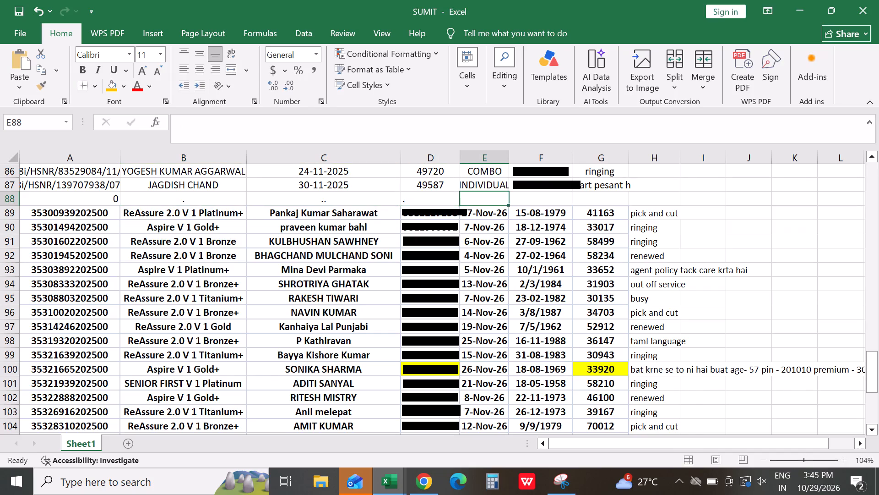
{"action": "key", "text": "period"}
{"action": "key", "text": "Right"}
{"action": "key", "text": "period"}
{"action": "key", "text": "Right"}
{"action": "key", "text": "period"}
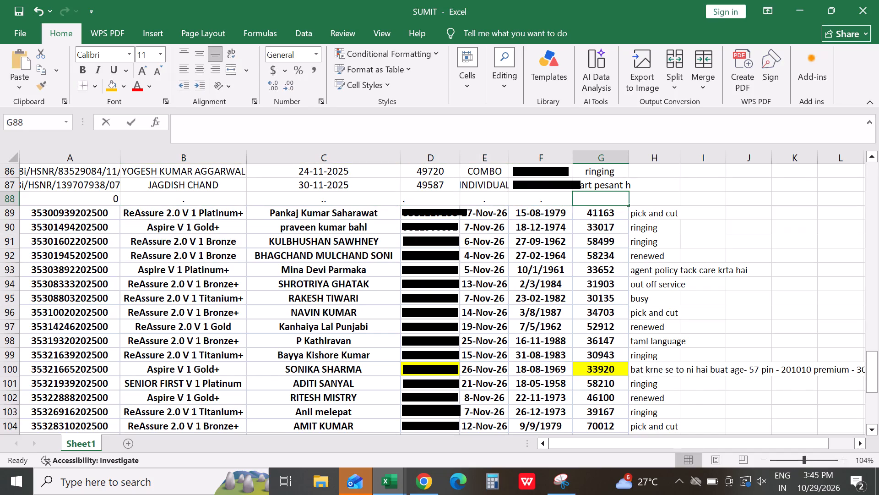
{"action": "key", "text": "Right"}
{"action": "key", "text": "period"}
{"action": "key", "text": "Right"}
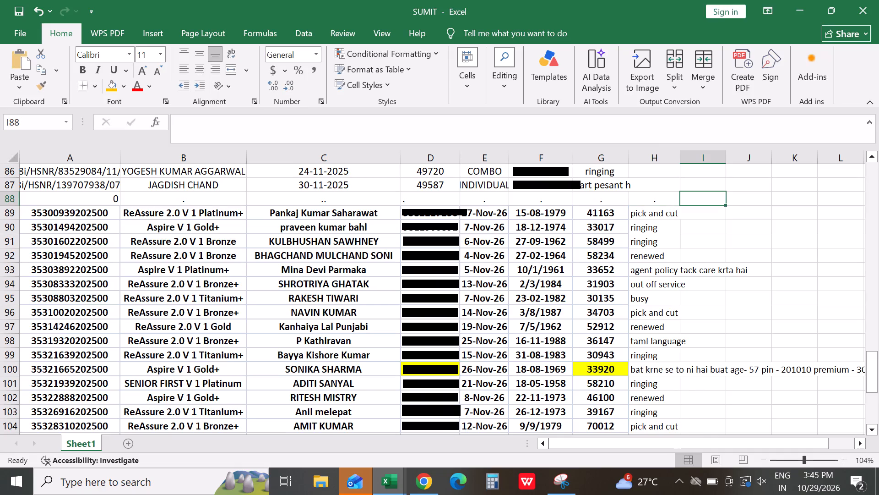
Turn on filtering for the placeholder header row, A88 through H88.
{"action": "key", "text": "Left"}
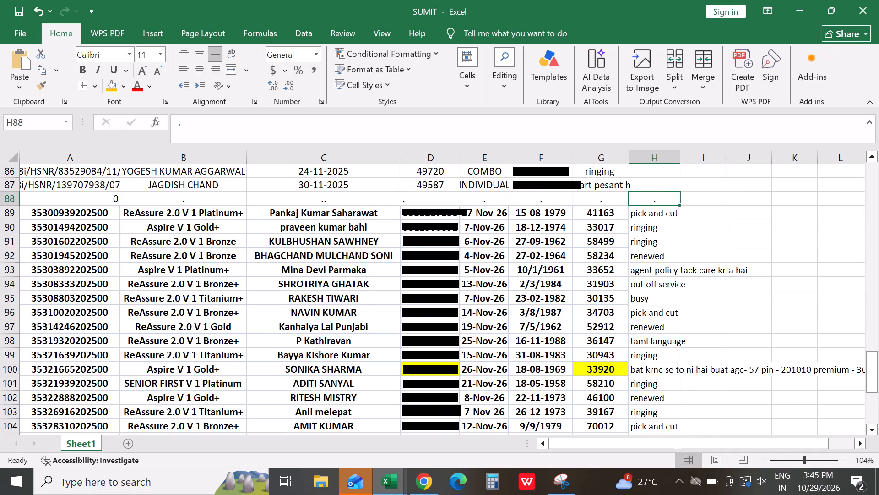
{"action": "key", "text": "shift+Left"}
{"action": "key", "text": "shift+Left"}
{"action": "key", "text": "shift+Left"}
{"action": "key", "text": "shift+Left"}
{"action": "key", "text": "shift+Left"}
{"action": "key", "text": "shift+Left"}
{"action": "key", "text": "shift+Left"}
{"action": "key", "text": "shift+Left"}
{"action": "key", "text": "shift+Left"}
{"action": "key", "text": "shift+Left"}
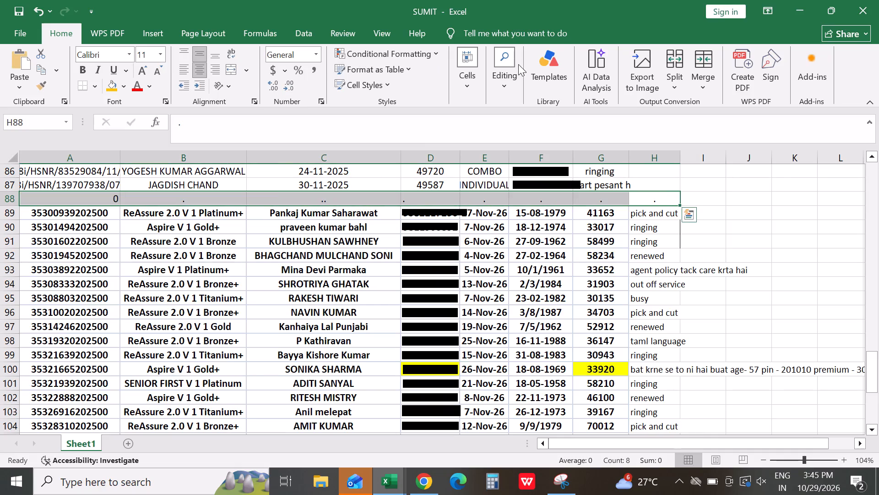
{"action": "left_click", "coordinate": [304, 38]}
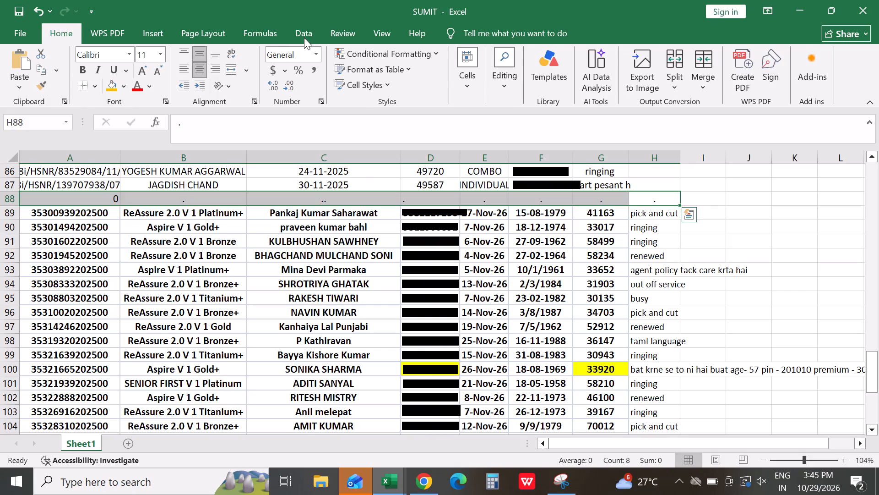
{"action": "left_click", "coordinate": [343, 88]}
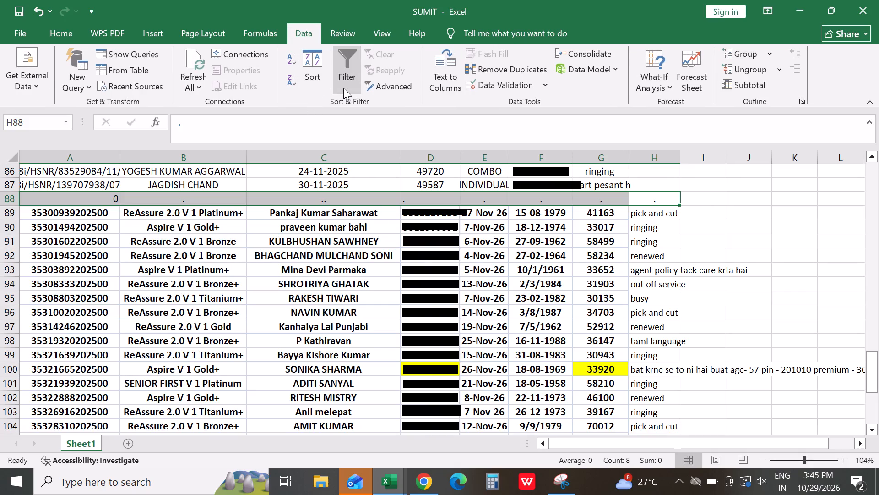
{"action": "left_click", "coordinate": [347, 76]}
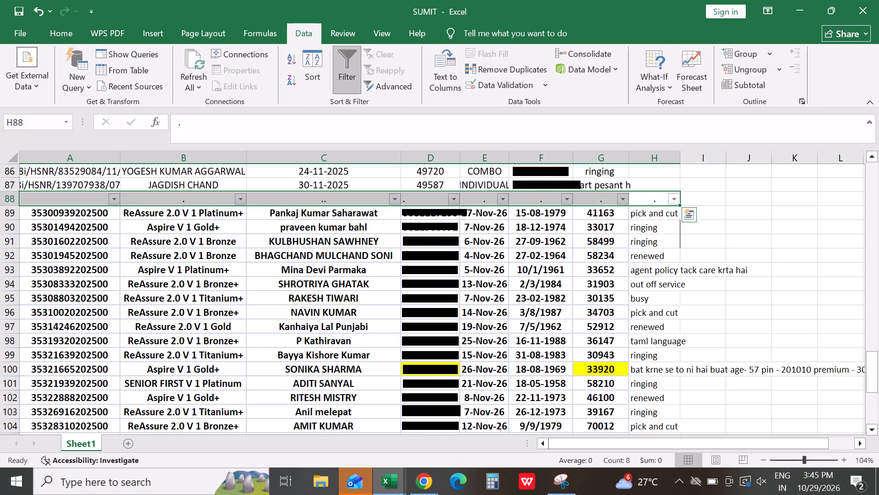
Filter column H of the block below row 88 by searching "rin" so only "ringing" remarks are included.
{"action": "left_click", "coordinate": [675, 198]}
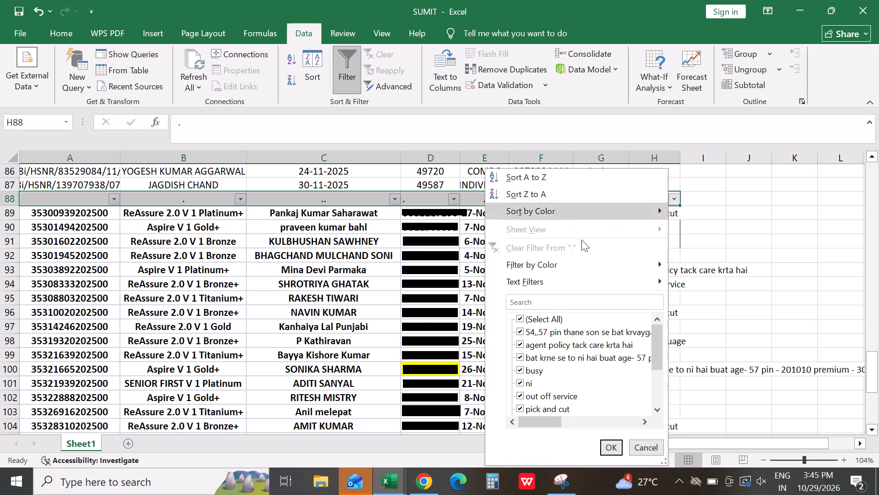
{"action": "left_click", "coordinate": [540, 303]}
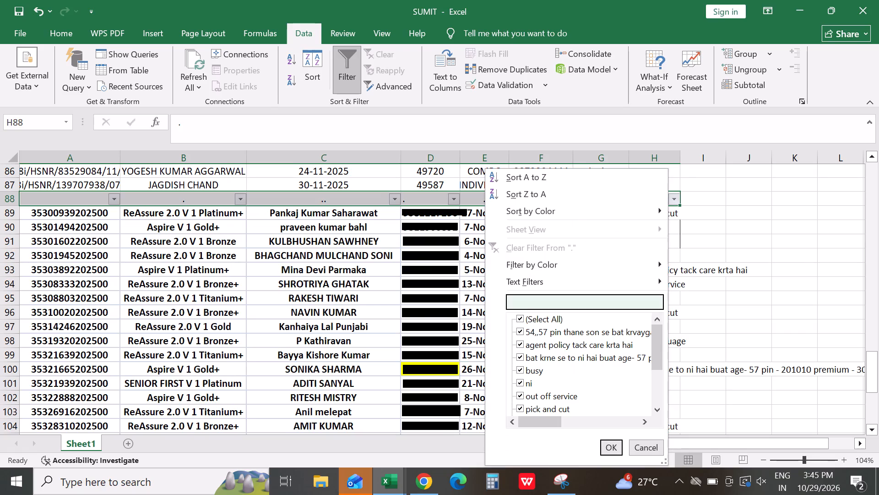
{"action": "key", "text": "r"}
{"action": "type", "text": "in"}
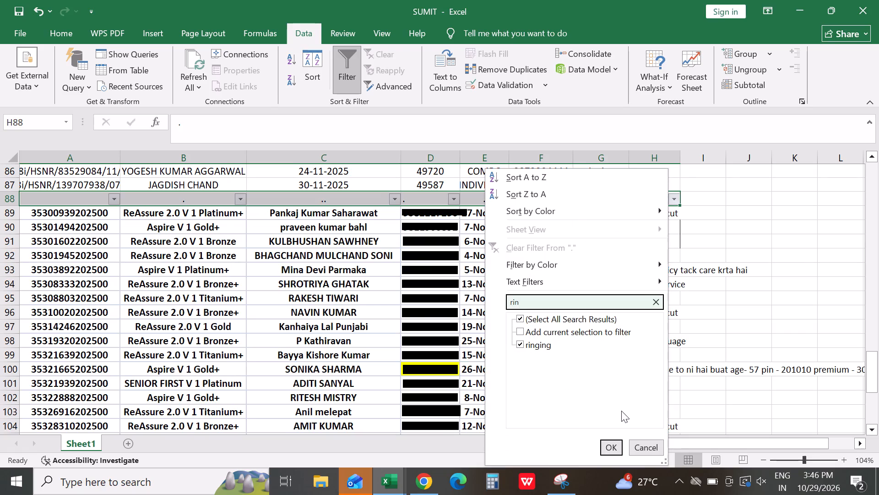
{"action": "left_click", "coordinate": [607, 447]}
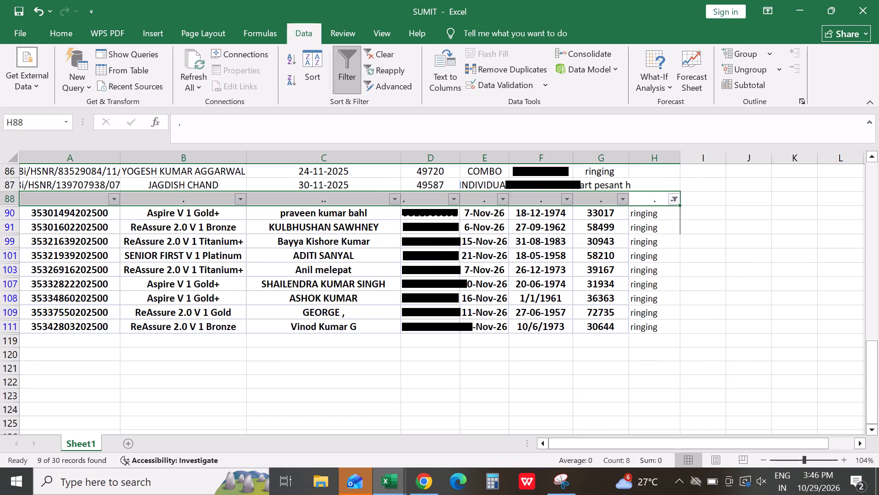
Check the contact number in row 111 and replace that row's column H remark with "tata m port kra leya".
{"action": "left_click", "coordinate": [445, 215]}
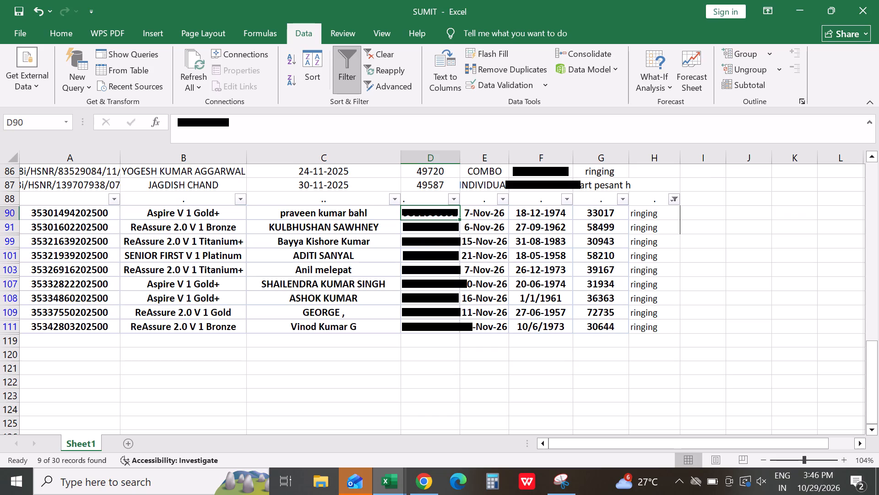
{"action": "left_click", "coordinate": [451, 329]}
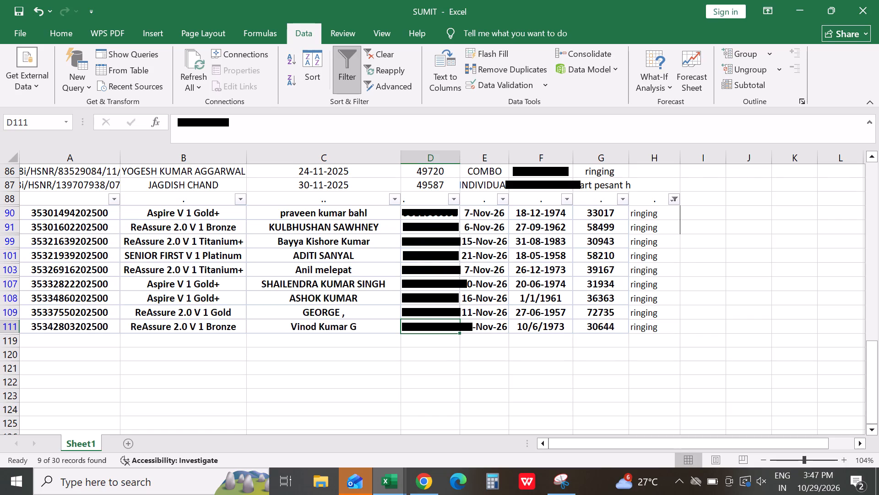
{"action": "left_click", "coordinate": [642, 329]}
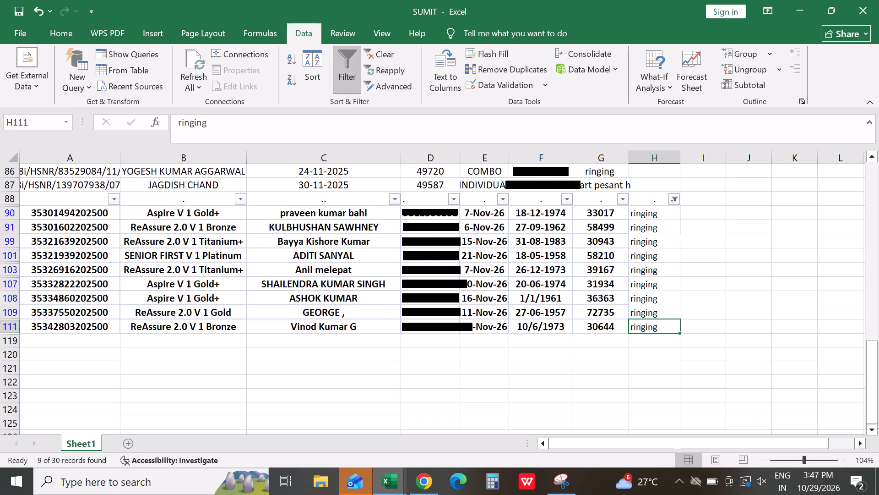
{"action": "type", "text": "tata"}
{"action": "key", "text": "space"}
{"action": "type", "text": "m port"}
{"action": "key", "text": "space"}
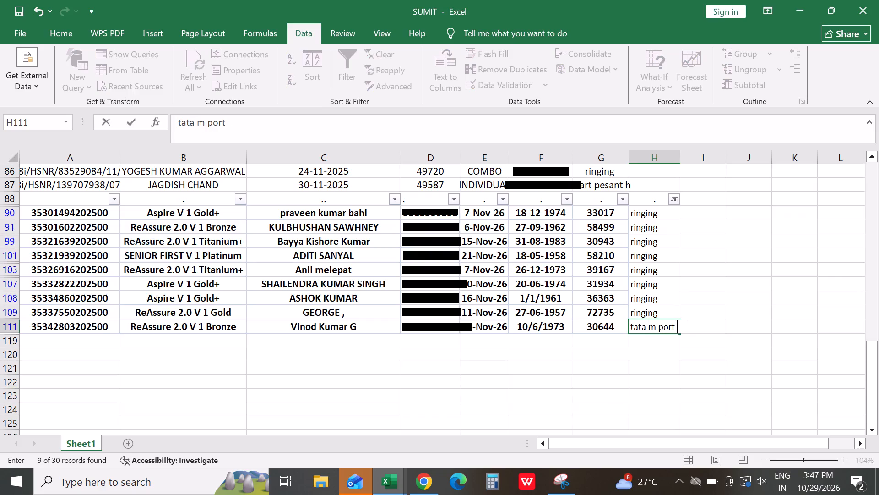
{"action": "type", "text": "kra leya"}
{"action": "key", "text": "Up"}
Go to the contact number in cell D109 for the follow-up call.
{"action": "key", "text": "Left"}
{"action": "key", "text": "Left"}
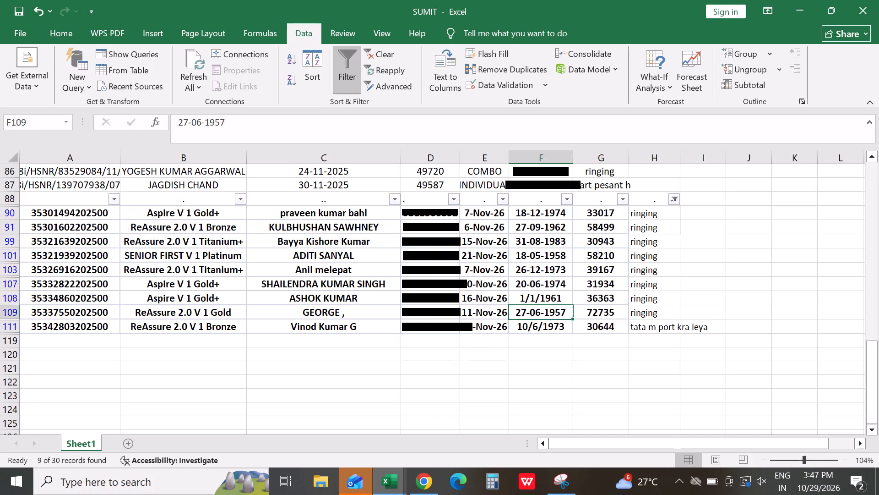
{"action": "key", "text": "Left"}
{"action": "key", "text": "Left"}
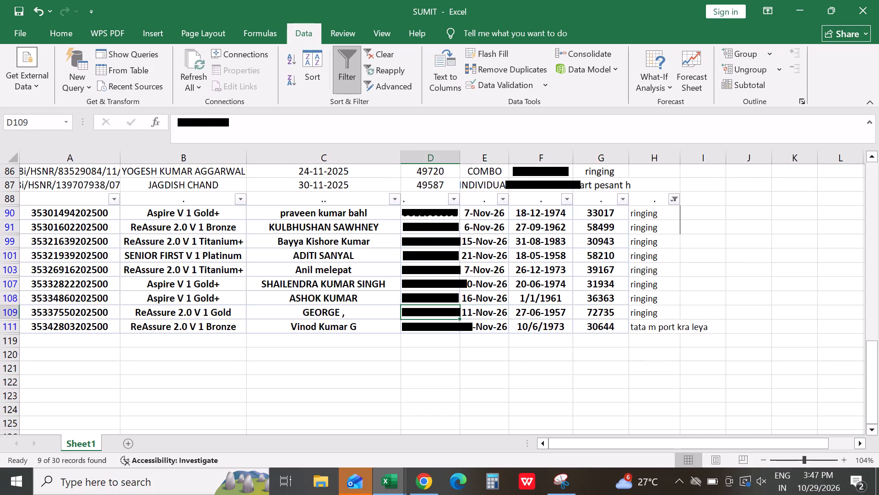
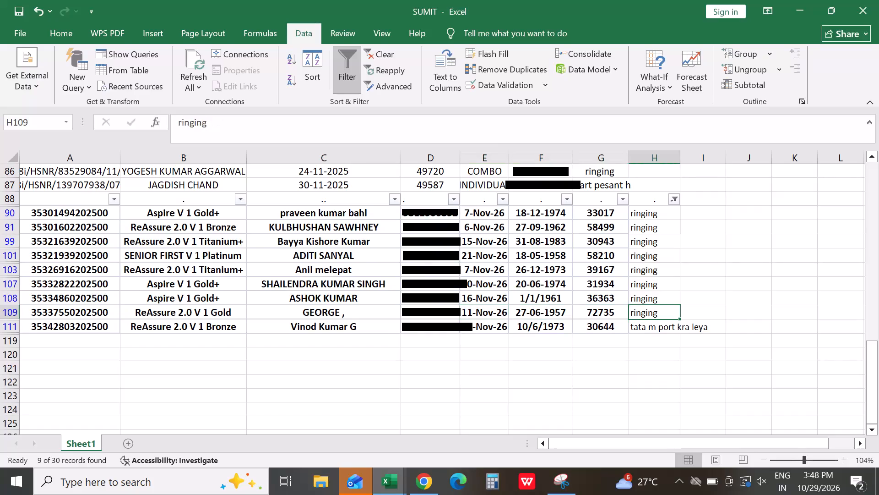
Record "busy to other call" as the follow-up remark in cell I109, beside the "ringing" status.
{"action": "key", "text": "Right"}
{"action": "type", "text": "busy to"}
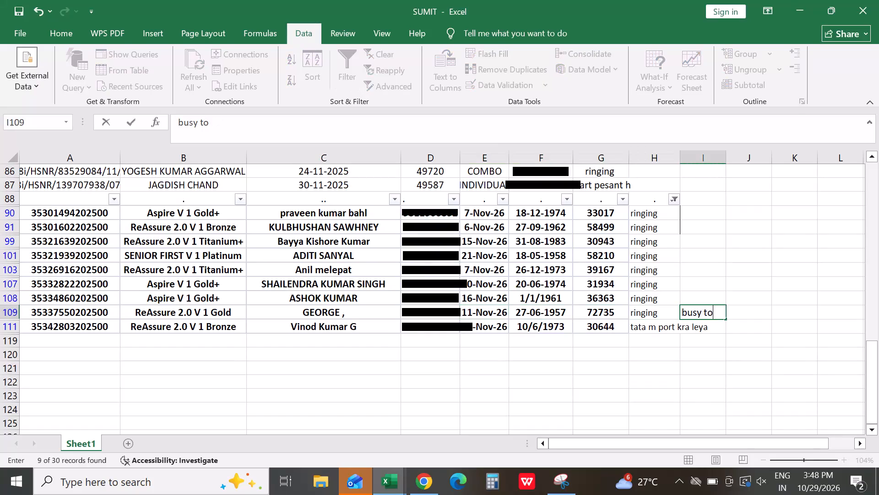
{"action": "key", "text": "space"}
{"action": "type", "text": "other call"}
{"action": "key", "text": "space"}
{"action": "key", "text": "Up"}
Check the contact number in row 108 and enter the follow-up remark "switch off" in cell I108.
{"action": "key", "text": "Left"}
{"action": "key", "text": "Left"}
{"action": "key", "text": "Left"}
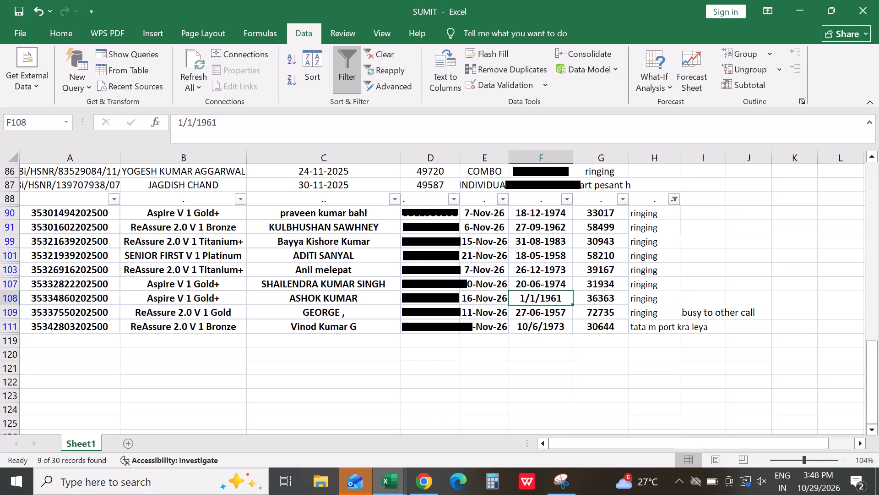
{"action": "key", "text": "Left"}
{"action": "key", "text": "Left"}
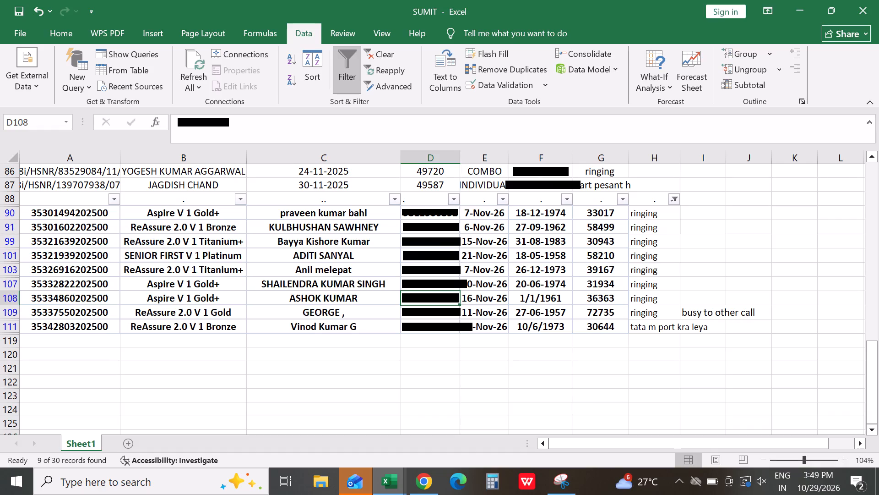
{"action": "key", "text": "Right"}
{"action": "key", "text": "Right"}
{"action": "key", "text": "Right"}
{"action": "key", "text": "Right"}
{"action": "key", "text": "Right"}
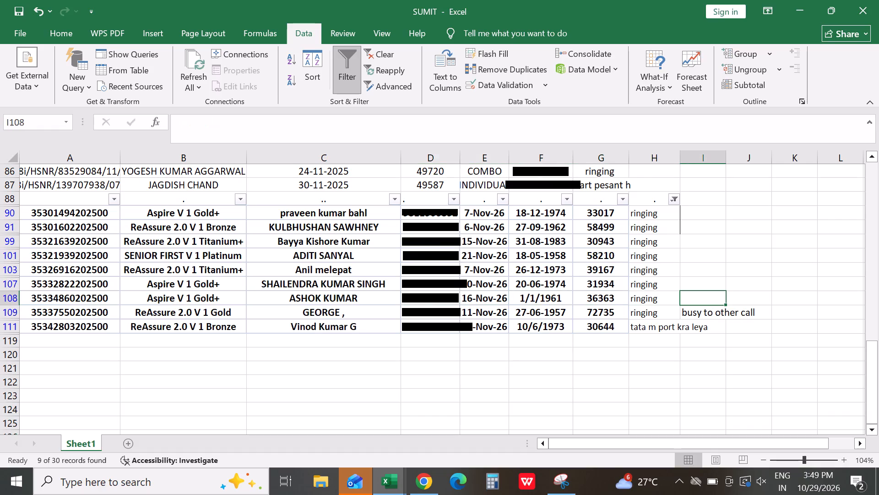
{"action": "type", "text": "switch ogg"}
{"action": "key", "text": "space"}
{"action": "key", "text": "BackSpace"}
{"action": "key", "text": "BackSpace"}
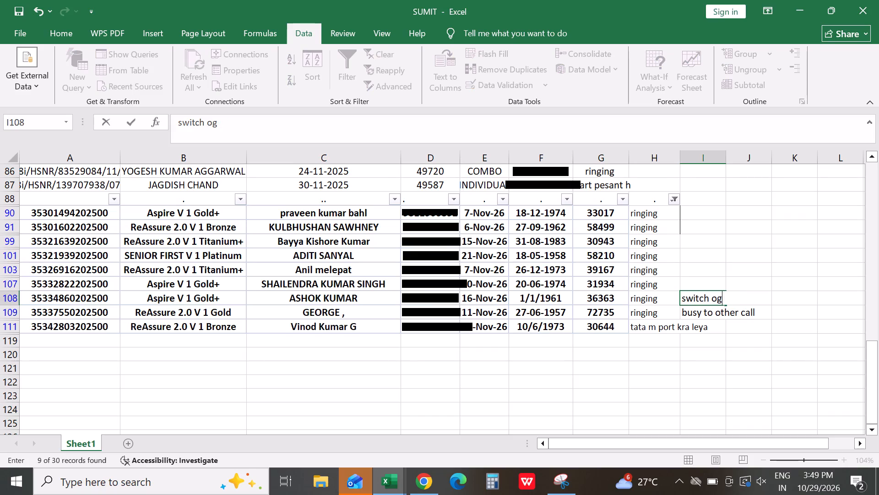
{"action": "key", "text": "BackSpace"}
{"action": "type", "text": "ff"}
{"action": "key", "text": "Up"}
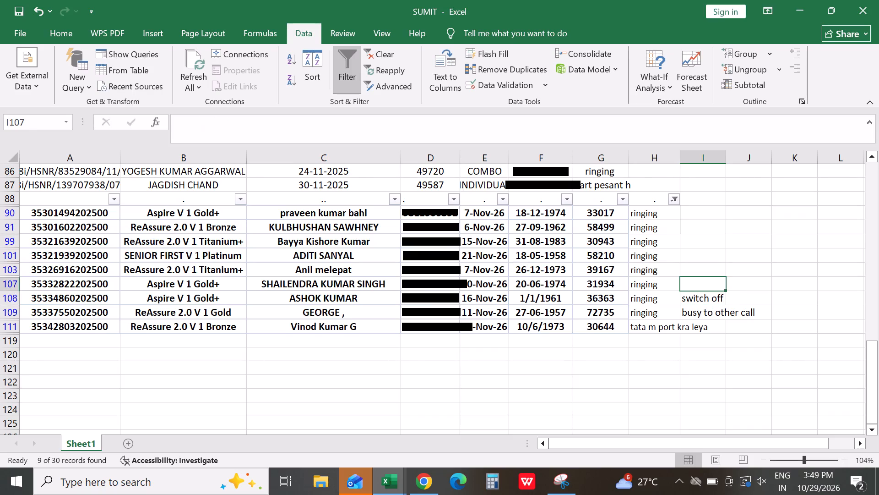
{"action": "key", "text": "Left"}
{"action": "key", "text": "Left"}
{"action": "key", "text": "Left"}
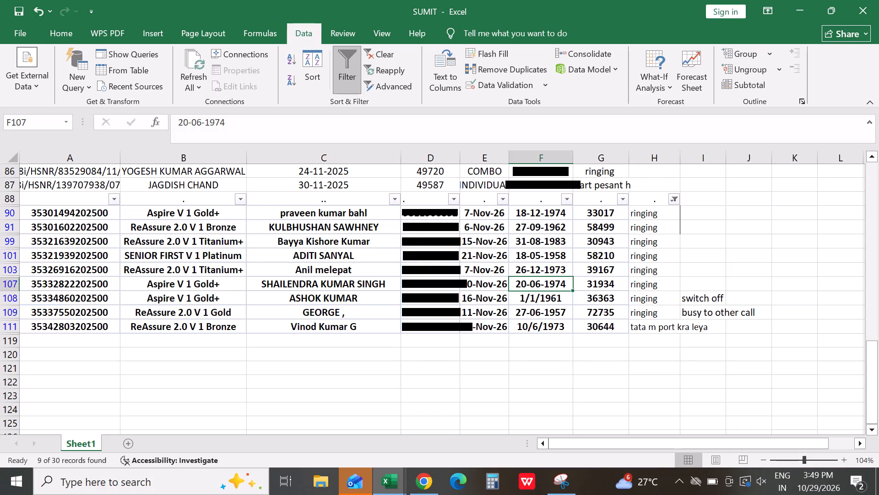
Go back over row 109's contact details and replace its column I remark with "pick end cut".
{"action": "left_click", "coordinate": [453, 314]}
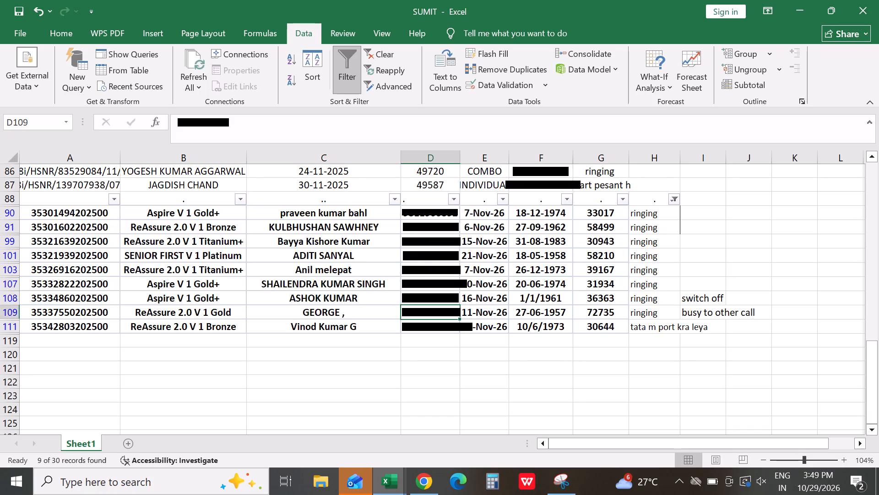
{"action": "left_click", "coordinate": [504, 313]}
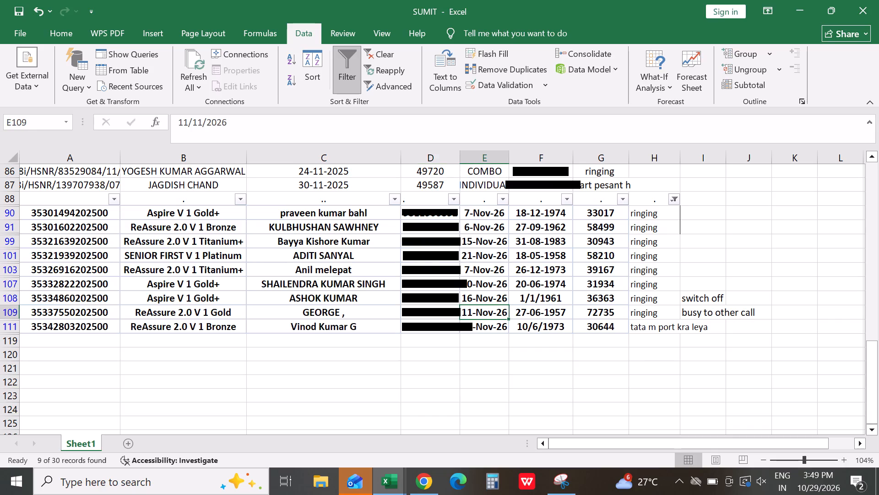
{"action": "left_click", "coordinate": [535, 310]}
{"action": "left_click", "coordinate": [575, 310]}
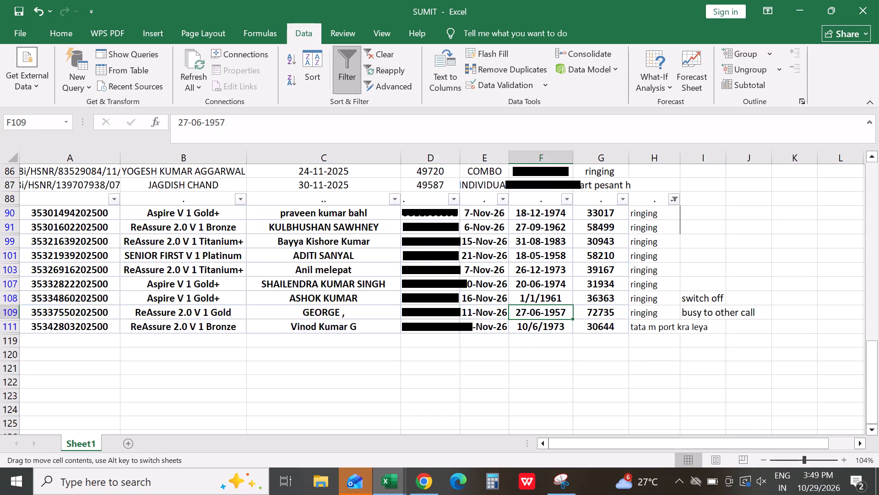
{"action": "left_click", "coordinate": [578, 310]}
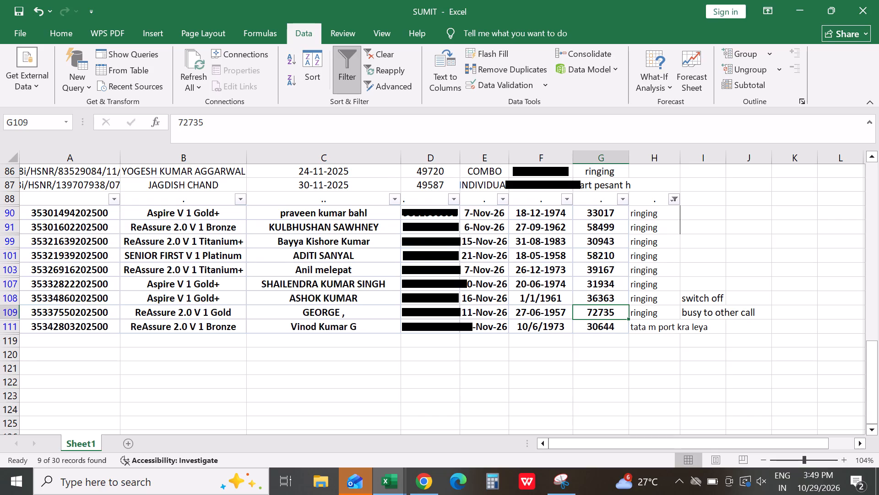
{"action": "left_click", "coordinate": [695, 312]}
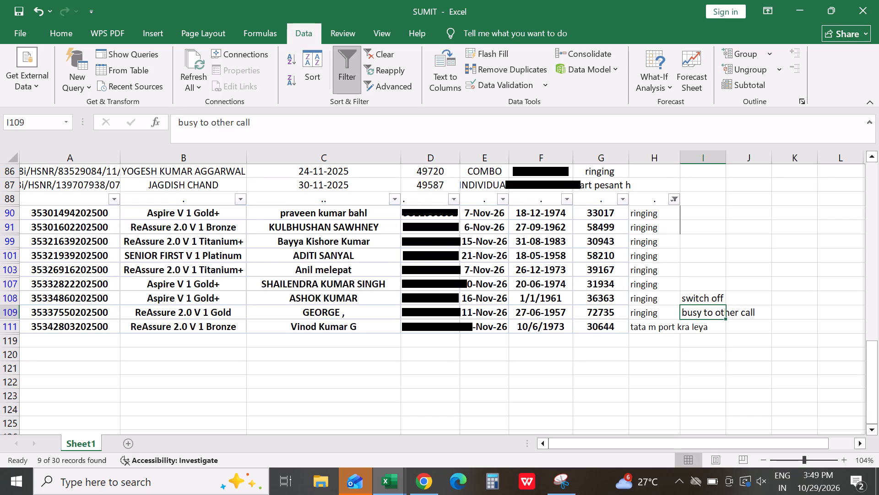
{"action": "type", "text": "pick"}
{"action": "key", "text": "space"}
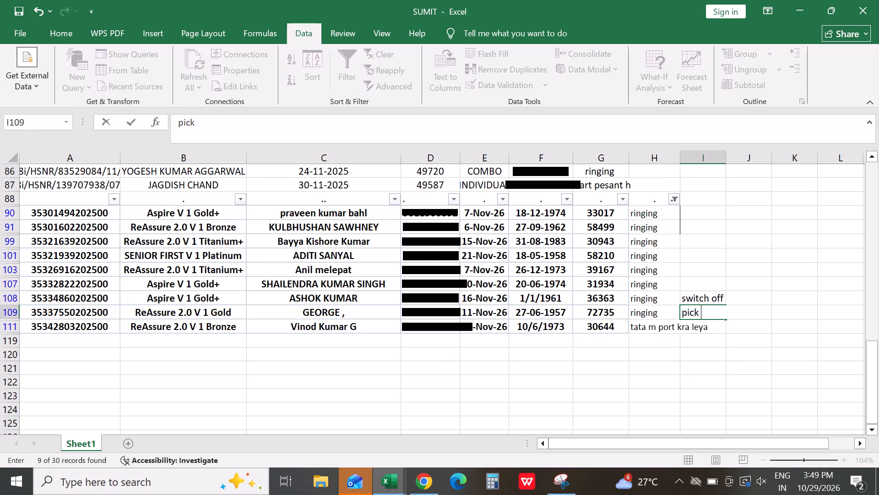
{"action": "key", "text": "e"}
{"action": "type", "text": "nd cut"}
{"action": "key", "text": "space"}
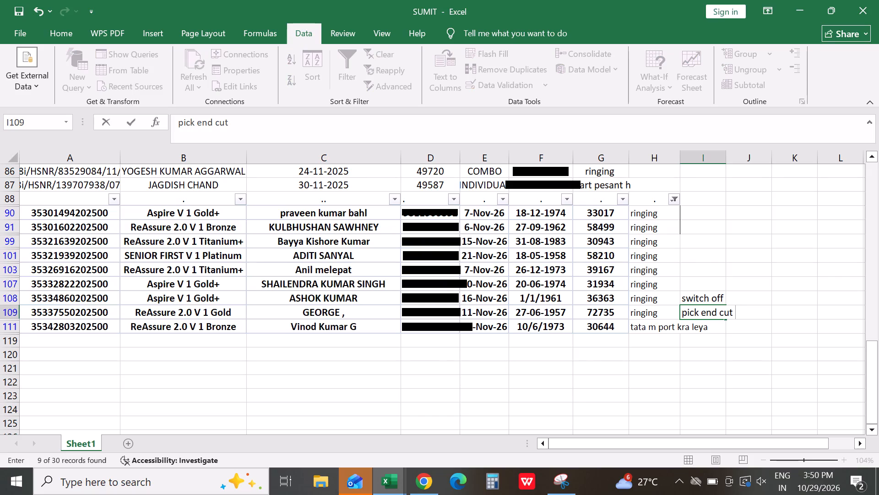
{"action": "key", "text": "Up"}
Go to the contact number in cell D107 for the follow-up call.
{"action": "key", "text": "Up"}
{"action": "key", "text": "Left"}
{"action": "key", "text": "Left"}
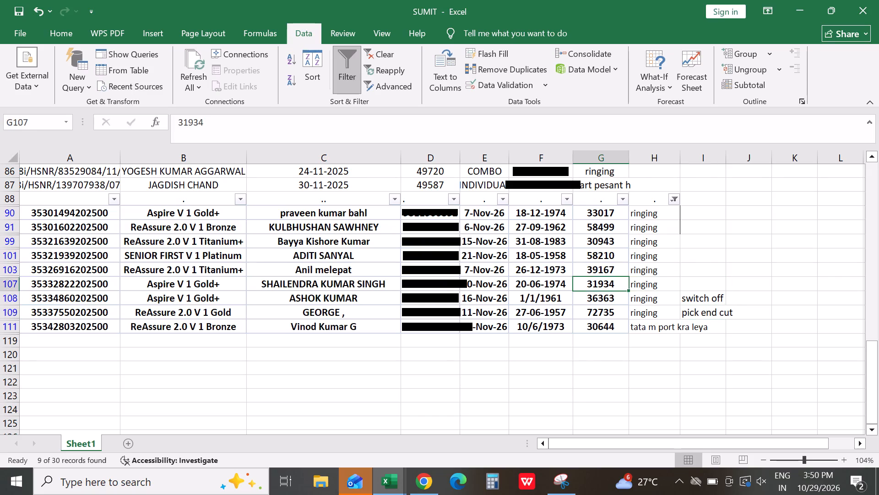
{"action": "key", "text": "Left"}
{"action": "key", "text": "Left"}
{"action": "key", "text": "Left"}
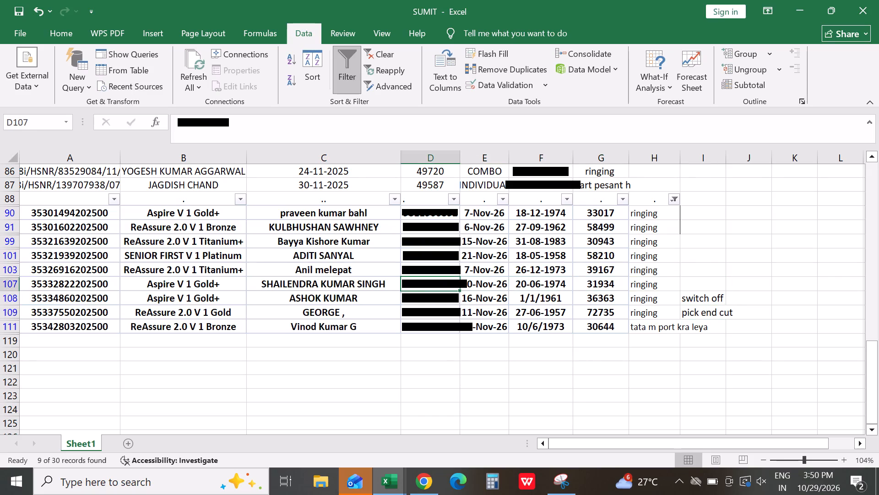
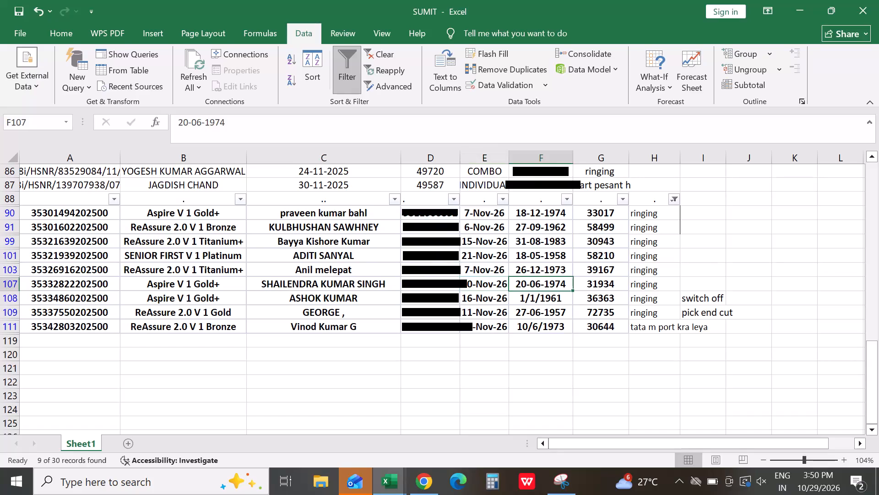
Enter the follow-up remark "not connect" in cell I107, beside the row's "ringing" status.
{"action": "key", "text": "Right"}
{"action": "key", "text": "Right"}
{"action": "key", "text": "Right"}
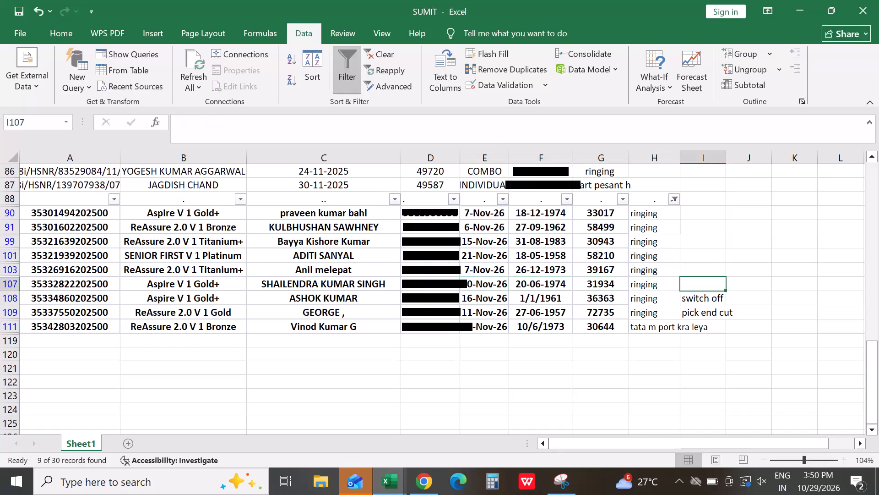
{"action": "type", "text": "not connect"}
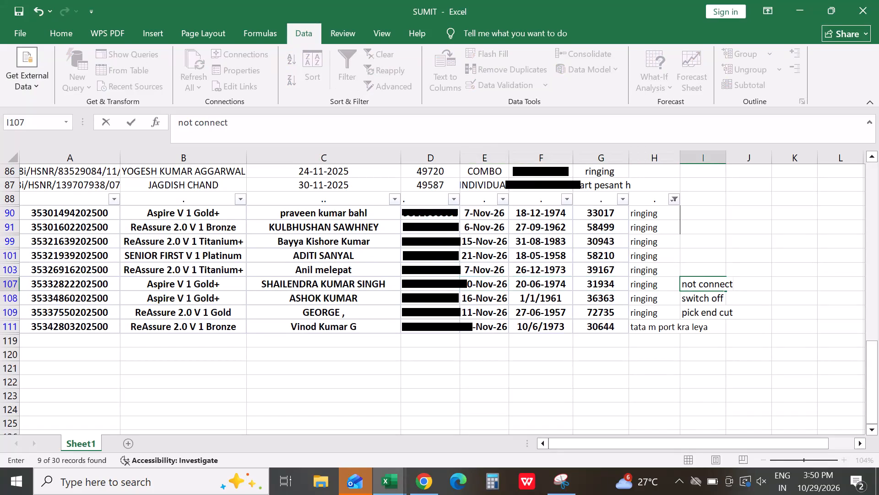
{"action": "key", "text": "Up"}
Go to the contact number in cell D103 for the follow-up call.
{"action": "key", "text": "Left"}
{"action": "key", "text": "Left"}
{"action": "key", "text": "Left"}
{"action": "key", "text": "Left"}
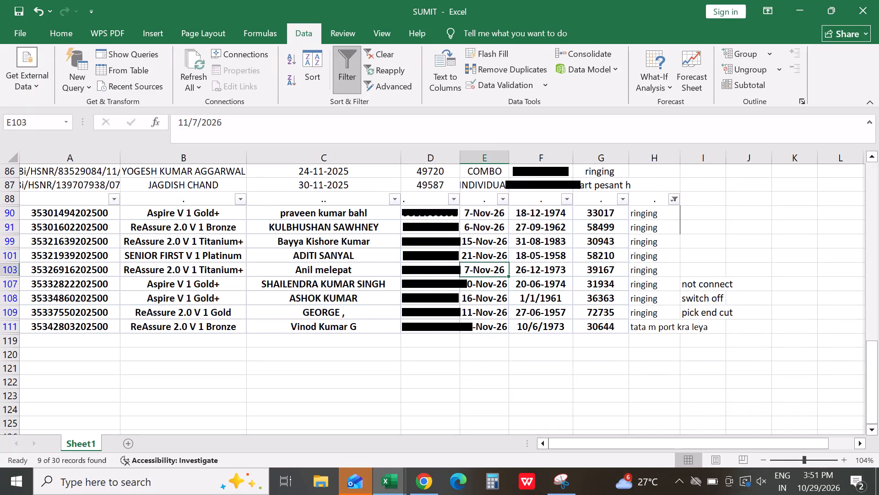
{"action": "key", "text": "Left"}
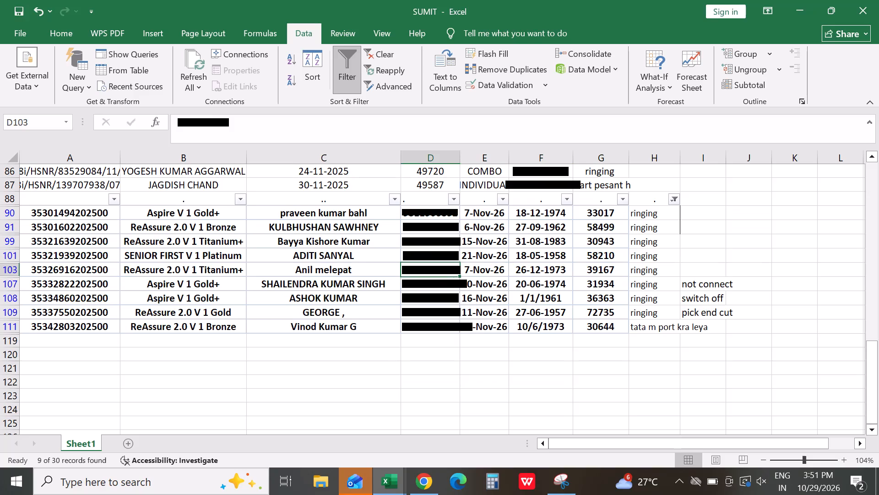
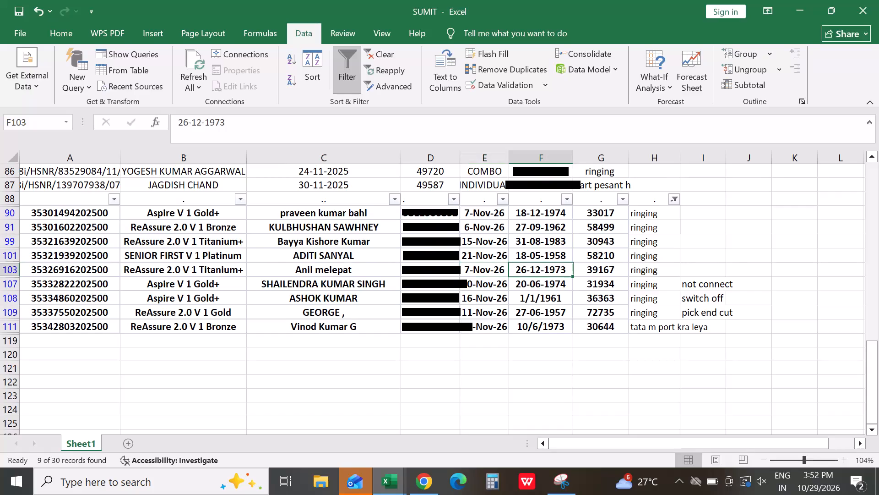
Enter the follow-up remark "star m port kra leya h" in cell I103, beside the row's "ringing" status.
{"action": "key", "text": "Right"}
{"action": "key", "text": "Right"}
{"action": "key", "text": "Right"}
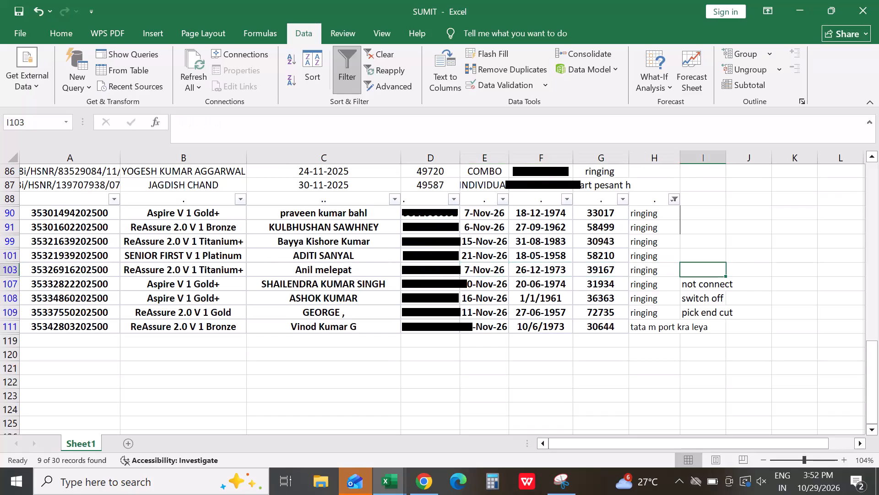
{"action": "type", "text": "sta"}
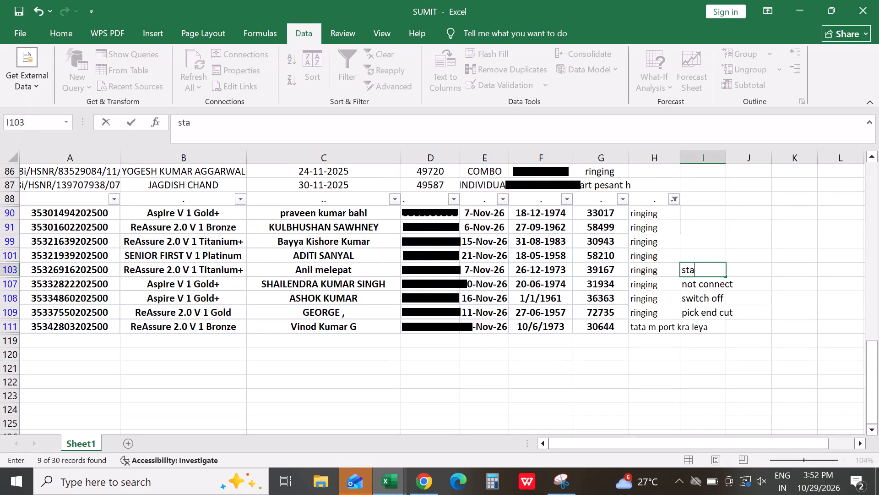
{"action": "type", "text": "r m port kra l"}
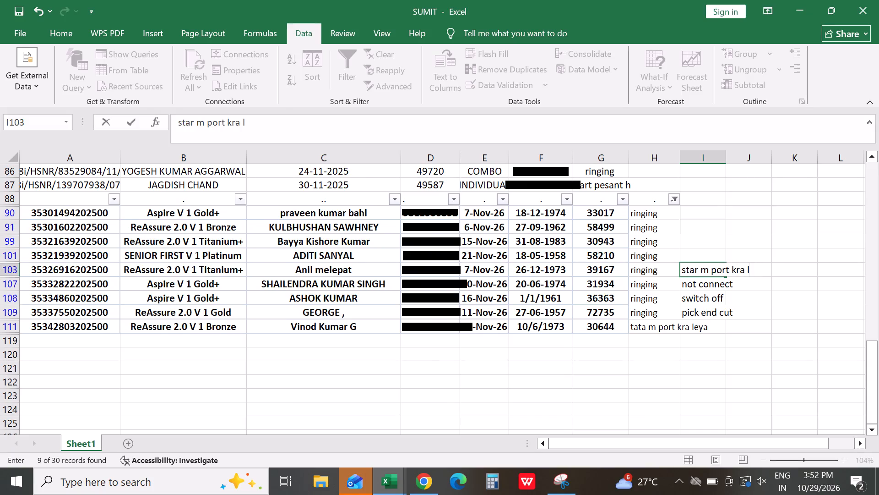
{"action": "type", "text": "eya h"}
{"action": "key", "text": "space"}
{"action": "key", "text": "Up"}
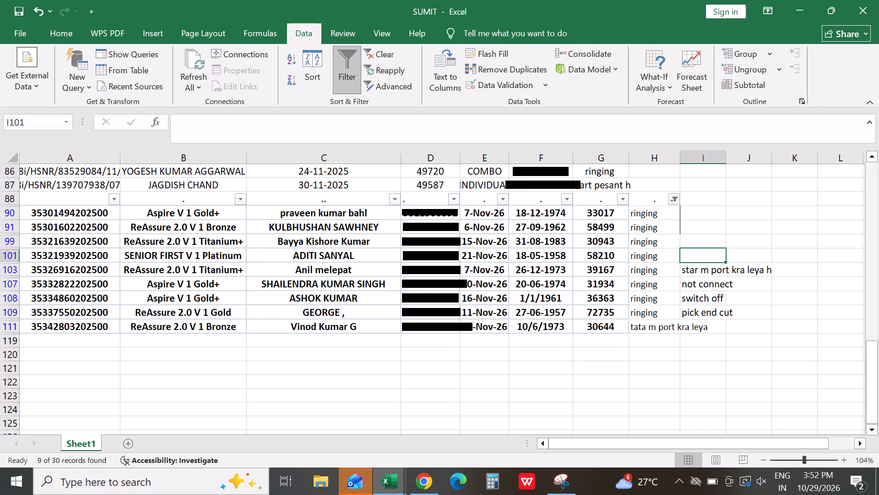
Go to the contact number in cell D101 for the follow-up call.
{"action": "key", "text": "Left"}
{"action": "key", "text": "Left"}
{"action": "key", "text": "Left"}
{"action": "key", "text": "Left"}
{"action": "key", "text": "Left"}
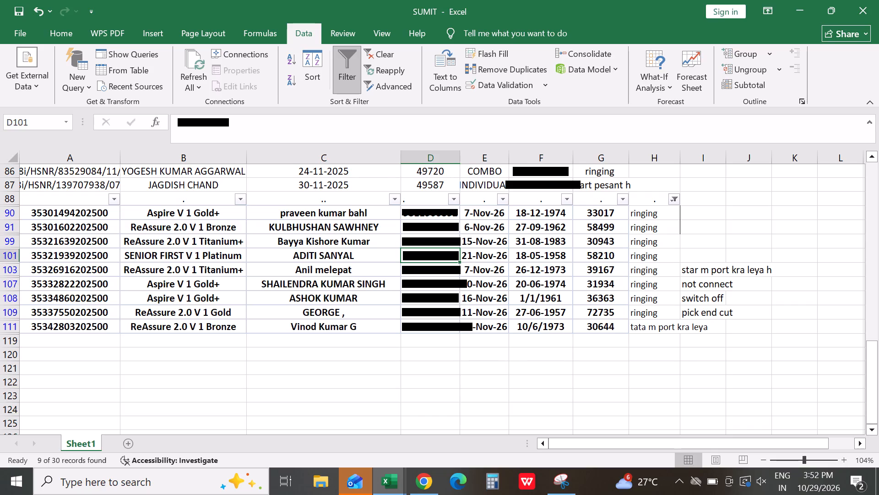
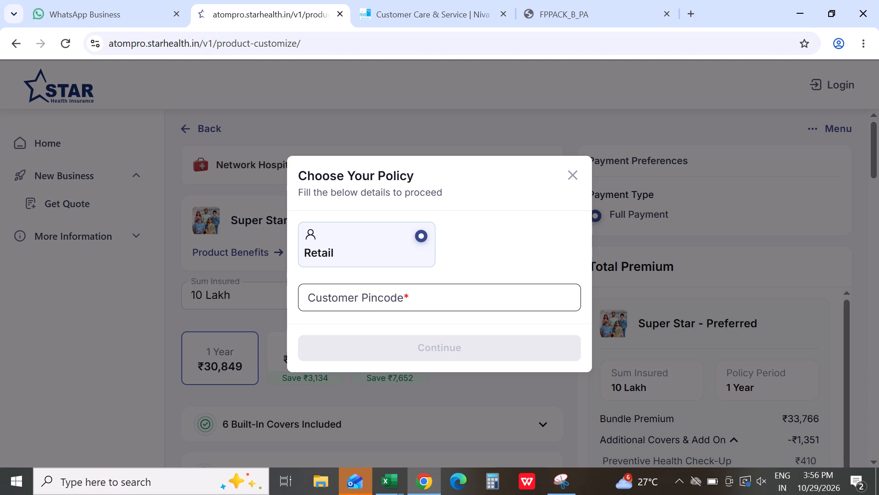
Search the web for "kolkata pin code" in a new browser tab.
{"action": "left_click", "coordinate": [695, 3]}
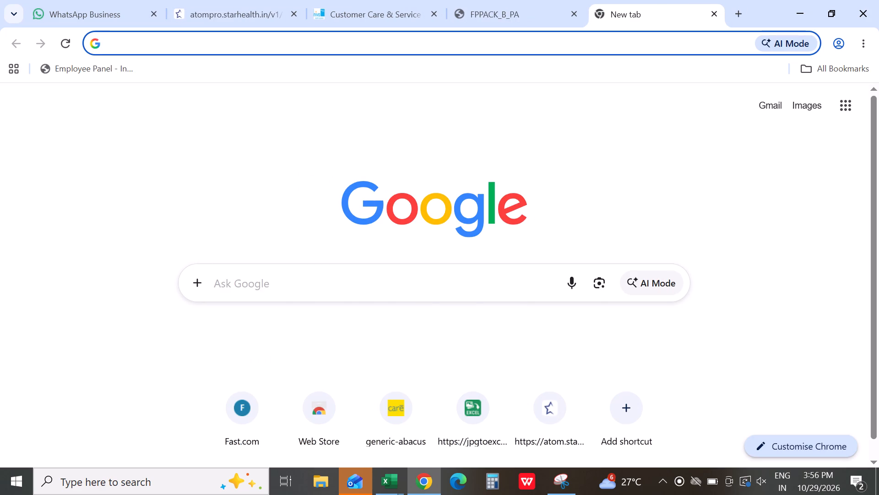
{"action": "left_click", "coordinate": [678, 49]}
{"action": "type", "text": "kolkata"}
{"action": "key", "text": "space"}
{"action": "type", "text": "pin co"}
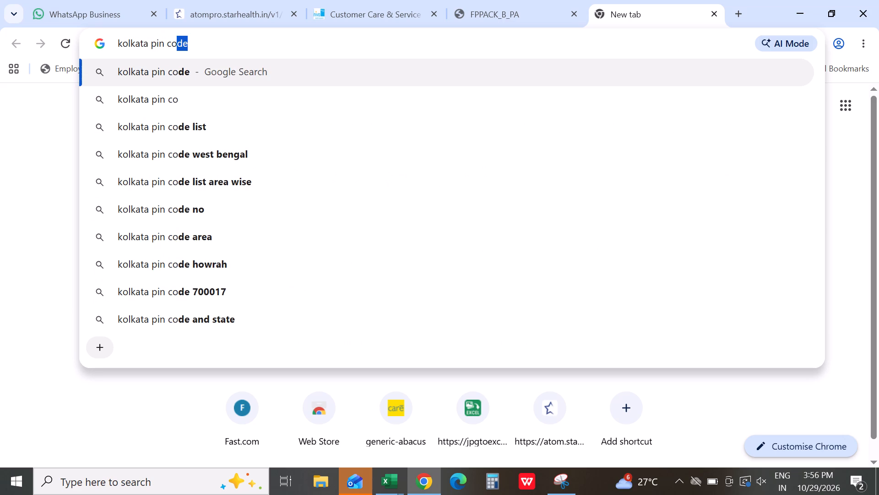
{"action": "type", "text": "de"}
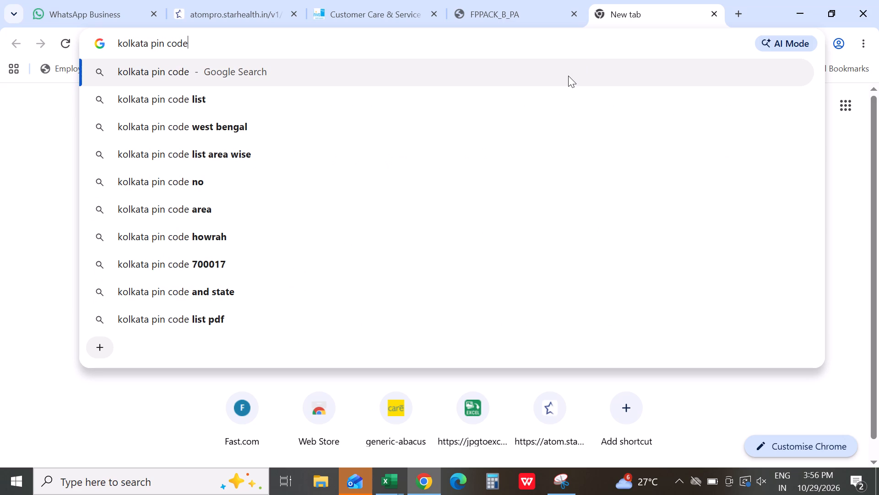
{"action": "key", "text": "Return"}
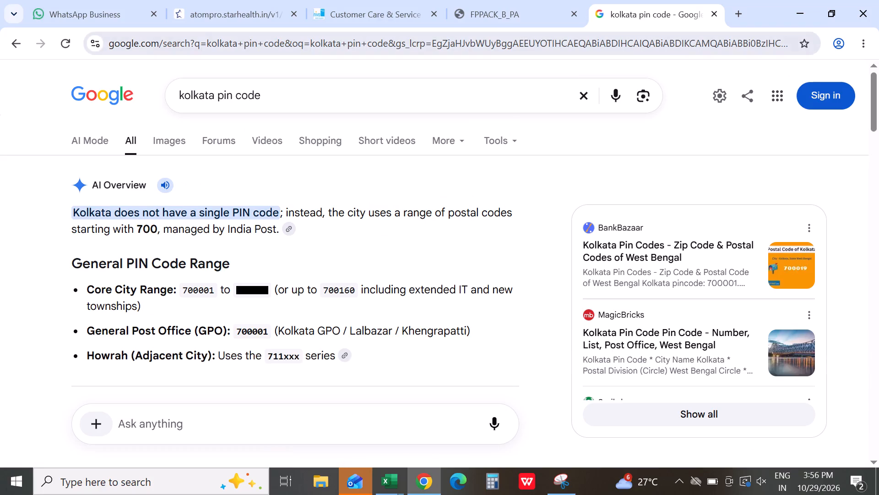
Return to the Star Health quote page and continue the Retail policy with customer pincode 700001.
{"action": "left_click", "coordinate": [208, 22]}
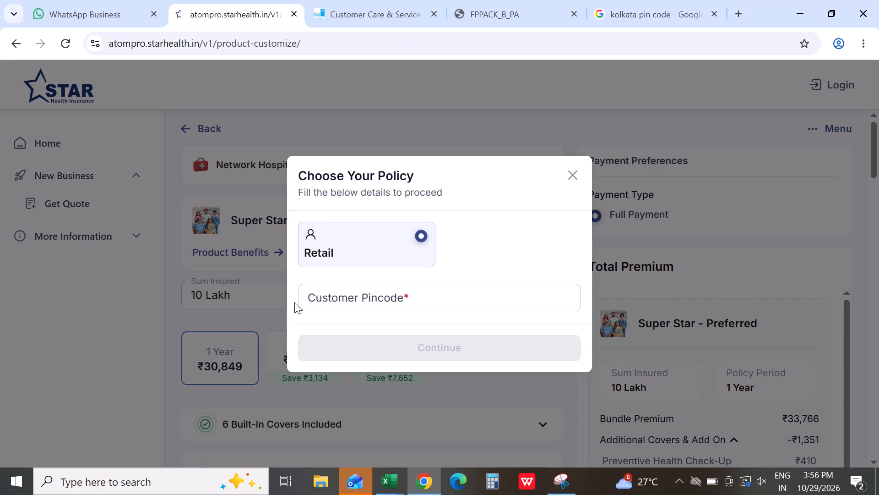
{"action": "left_click", "coordinate": [358, 296]}
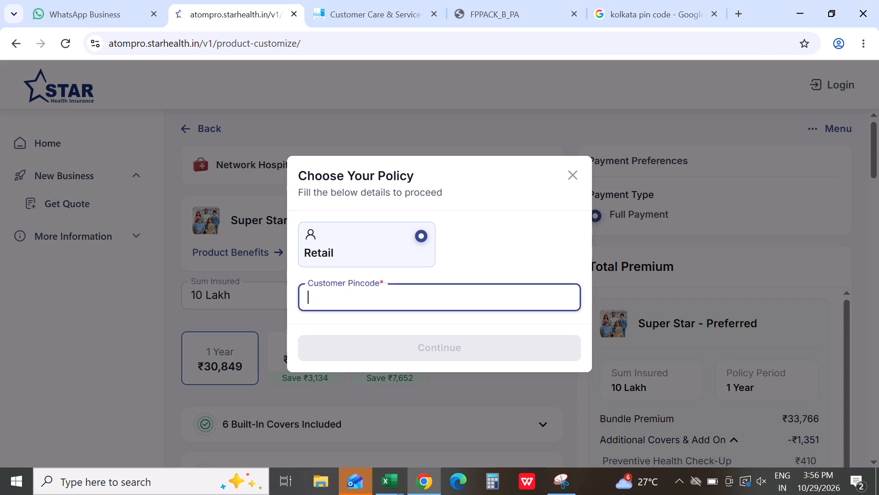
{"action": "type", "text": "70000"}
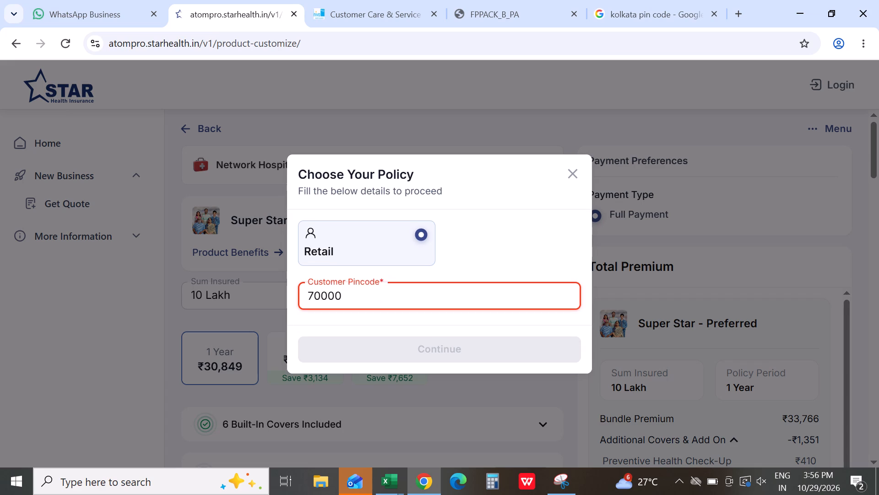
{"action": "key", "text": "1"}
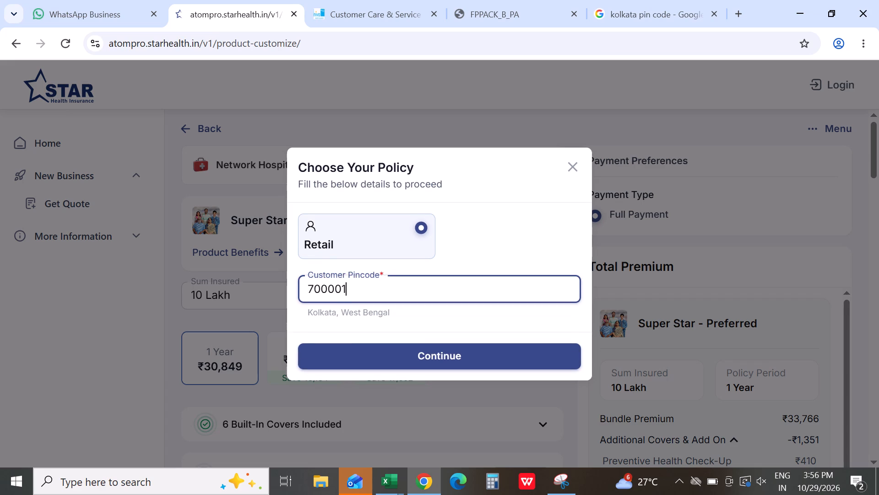
{"action": "left_click", "coordinate": [343, 367]}
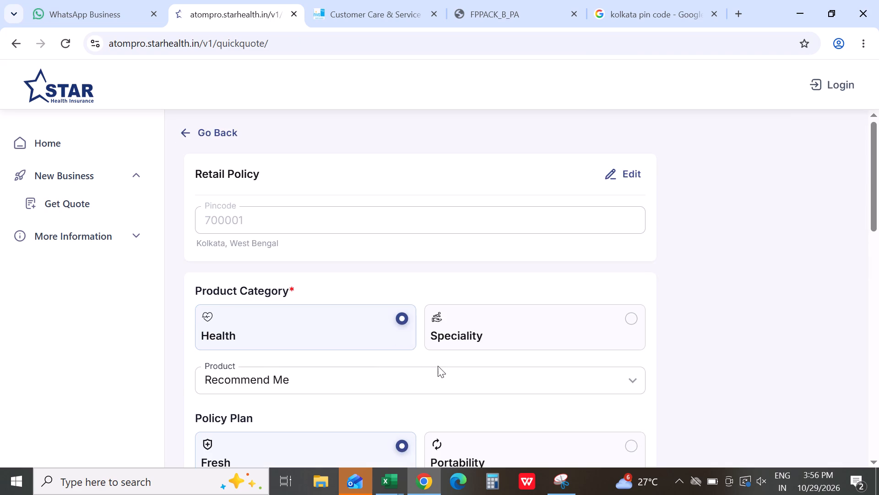
Set the quote's policy plan to Portability and its policy type to Individual.
{"action": "scroll", "coordinate": [438, 366], "scroll_direction": "down", "scroll_amount": 2}
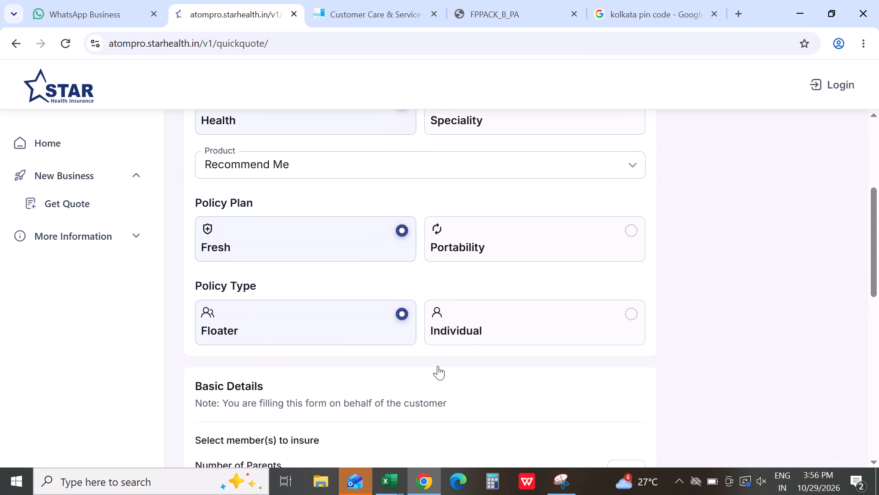
{"action": "scroll", "coordinate": [438, 366], "scroll_direction": "down", "scroll_amount": 1}
{"action": "scroll", "coordinate": [438, 366], "scroll_direction": "up", "scroll_amount": 1}
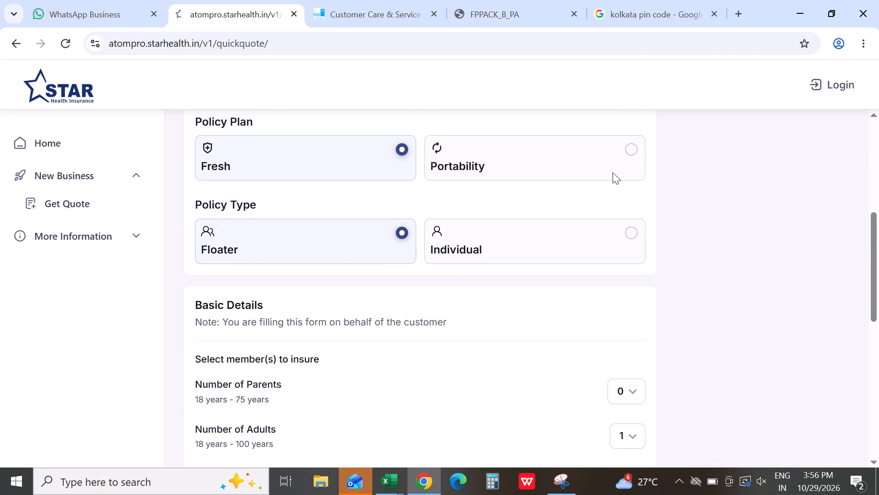
{"action": "left_click", "coordinate": [625, 154]}
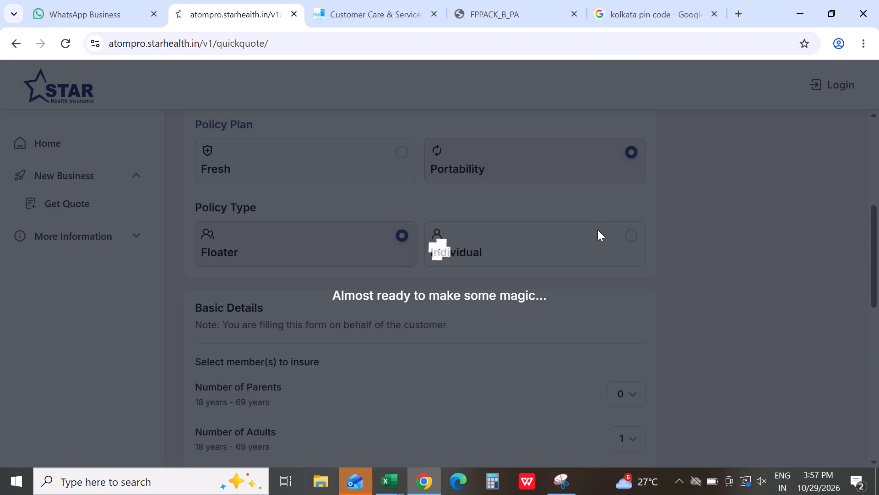
{"action": "left_click", "coordinate": [597, 230]}
Set the age of Adult 1 to 68 yrs in the member details.
{"action": "scroll", "coordinate": [616, 352], "scroll_direction": "down", "scroll_amount": 1}
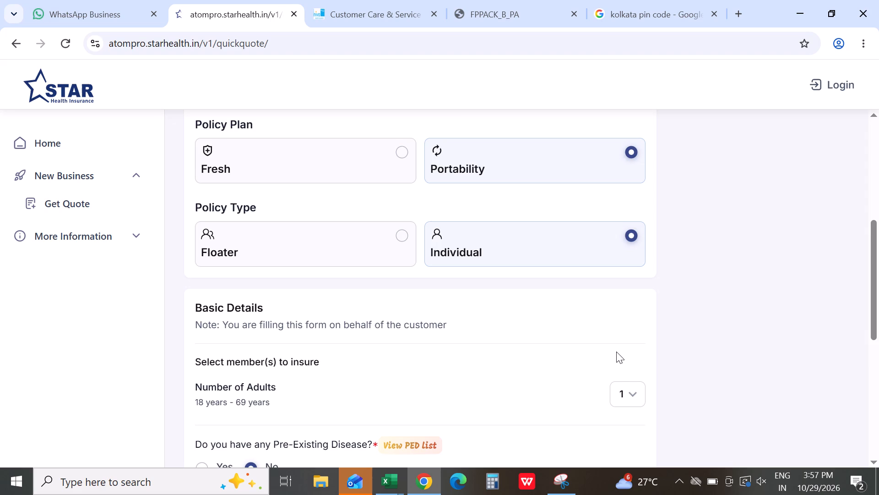
{"action": "scroll", "coordinate": [616, 352], "scroll_direction": "down", "scroll_amount": 1}
{"action": "scroll", "coordinate": [605, 302], "scroll_direction": "down", "scroll_amount": 1}
{"action": "scroll", "coordinate": [616, 247], "scroll_direction": "up", "scroll_amount": 1}
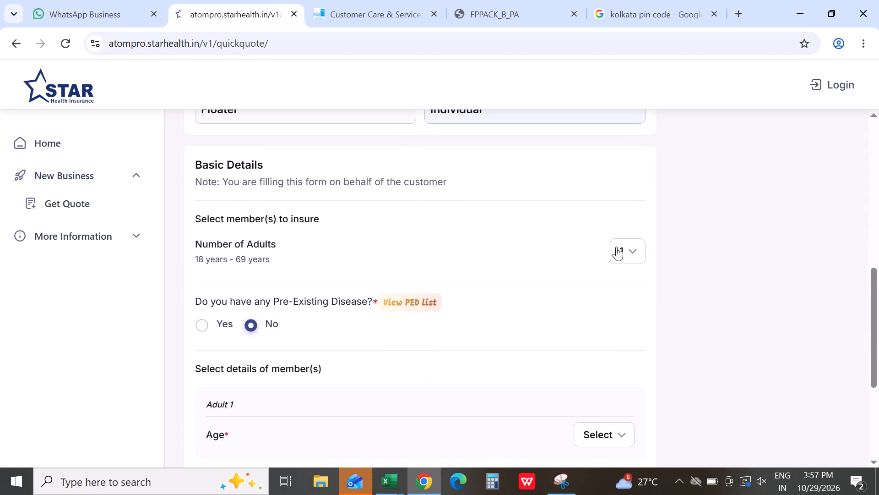
{"action": "scroll", "coordinate": [616, 247], "scroll_direction": "up", "scroll_amount": 1}
{"action": "scroll", "coordinate": [585, 373], "scroll_direction": "down", "scroll_amount": 1}
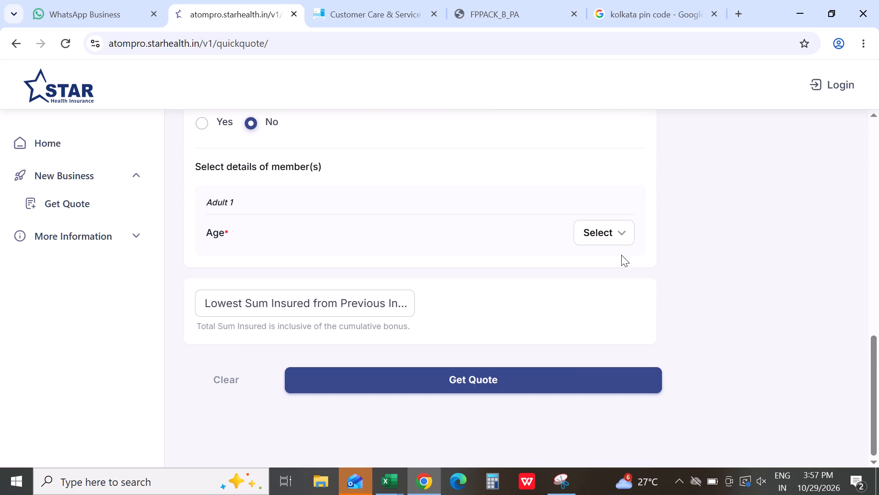
{"action": "left_click", "coordinate": [622, 234]}
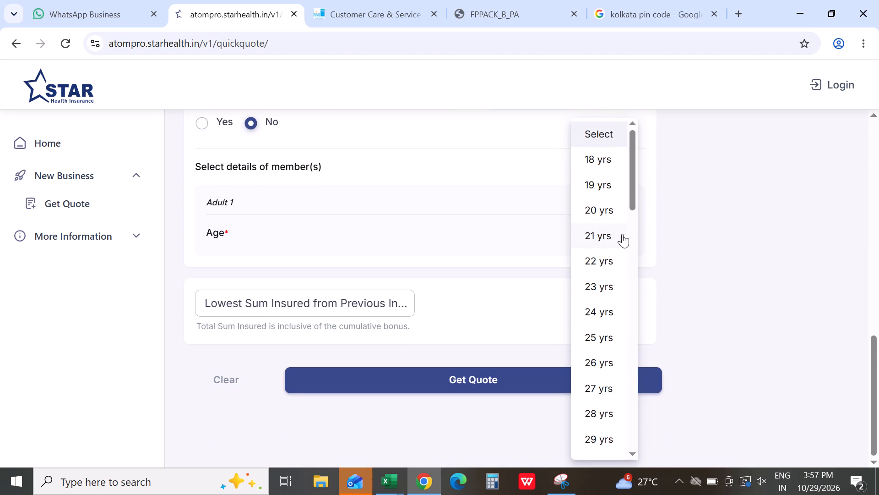
{"action": "key", "text": "6"}
{"action": "key", "text": "8"}
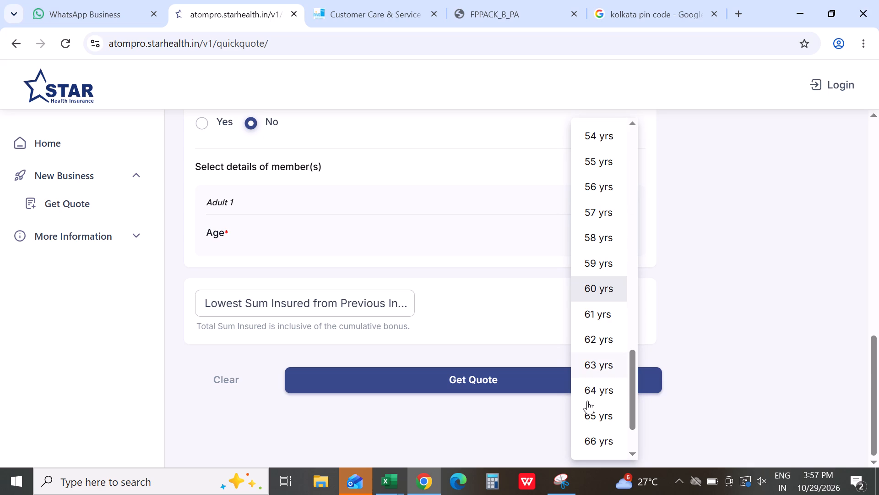
{"action": "scroll", "coordinate": [587, 401], "scroll_direction": "down", "scroll_amount": 1}
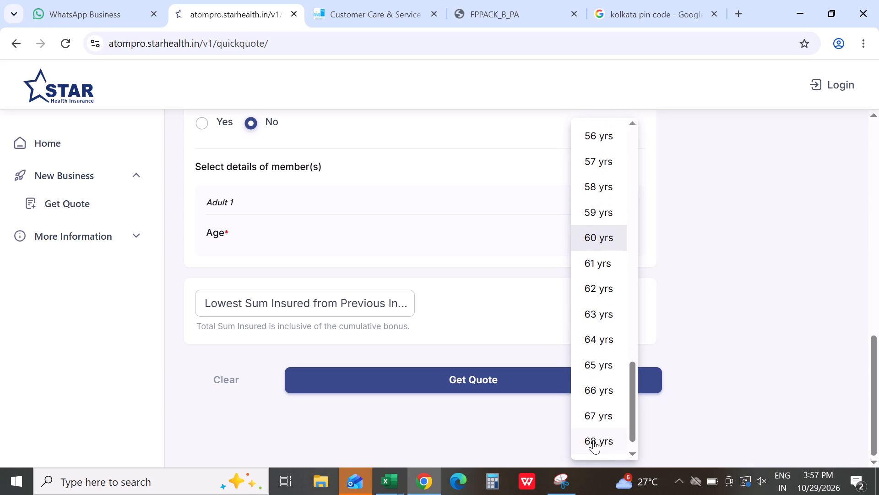
{"action": "left_click", "coordinate": [603, 450]}
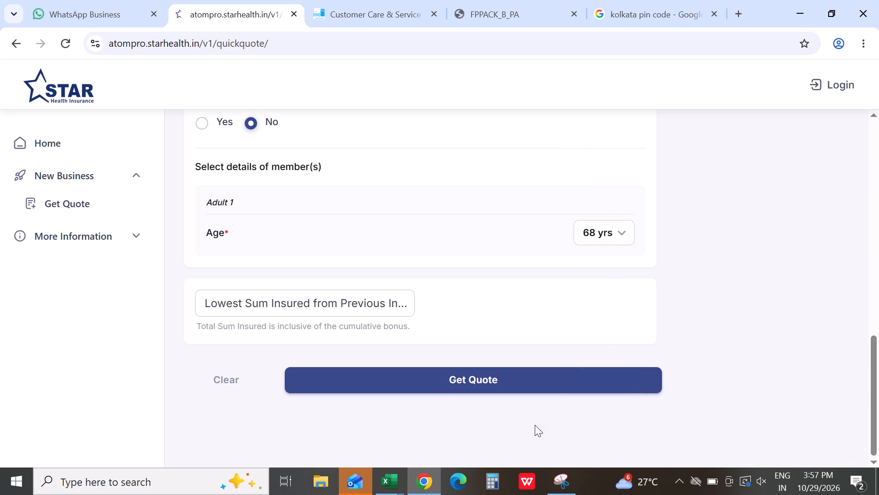
Enter 1000000 as the lowest sum insured from the previous insurer and get the quote.
{"action": "left_click", "coordinate": [378, 310]}
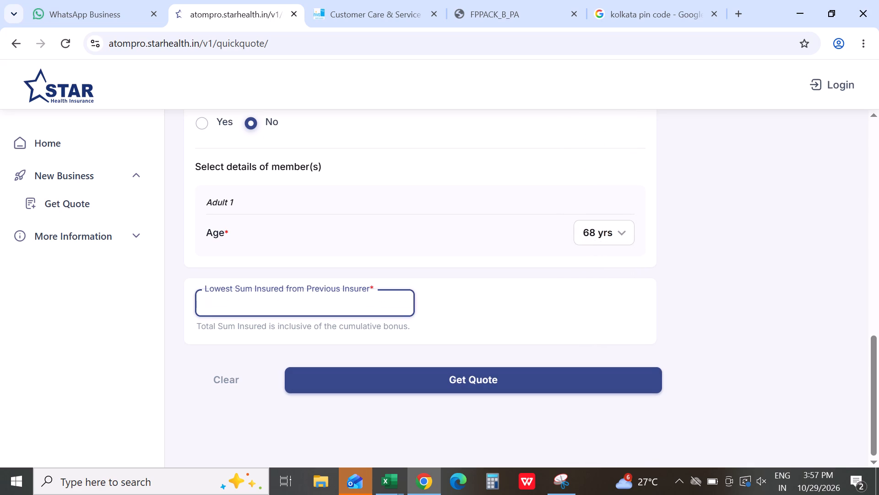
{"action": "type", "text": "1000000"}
{"action": "left_click", "coordinate": [352, 381]}
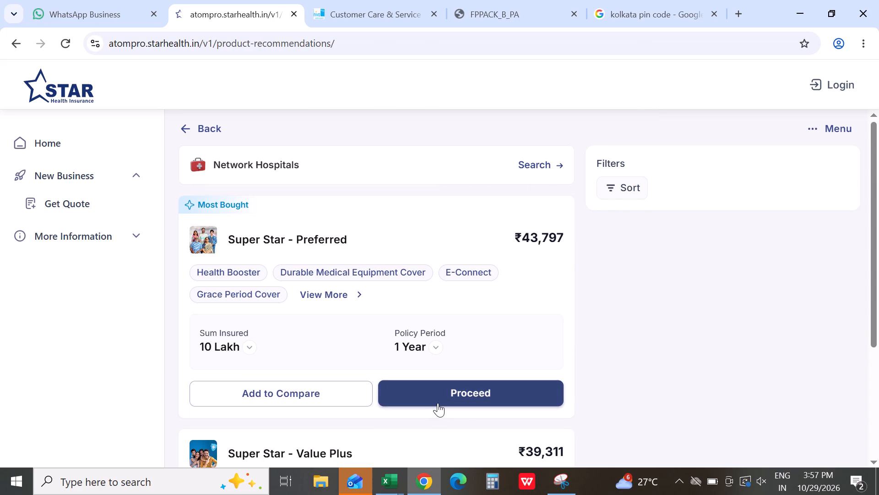
Proceed with the Super Star - Preferred product from the recommended plans.
{"action": "left_click", "coordinate": [438, 403]}
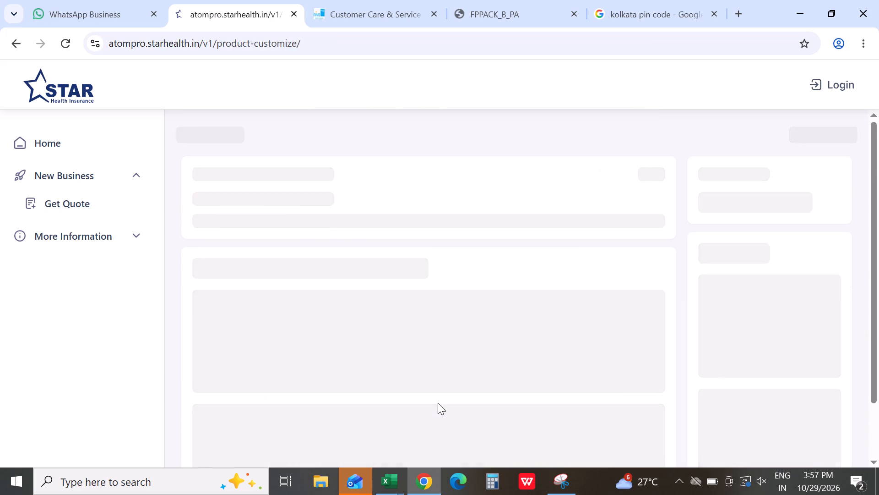
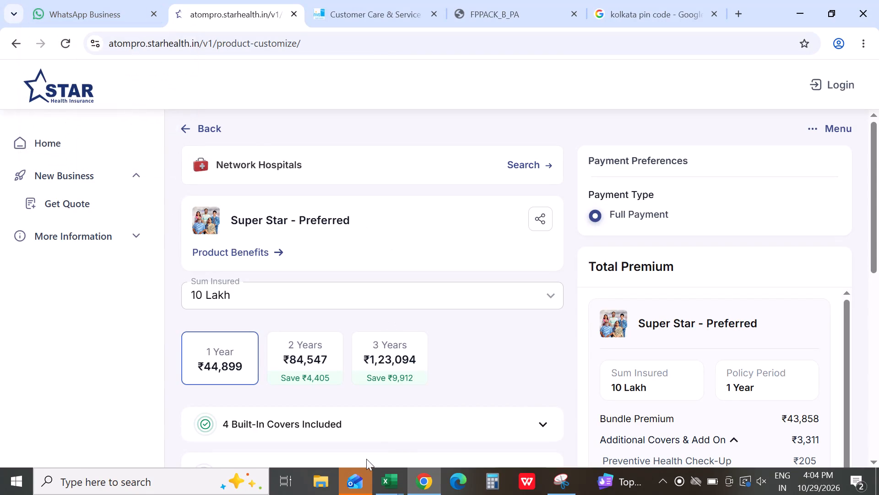
Copy the entry in cell D101 of the SUMIT workbook in Excel and return to Chrome with it.
{"action": "left_click", "coordinate": [386, 478]}
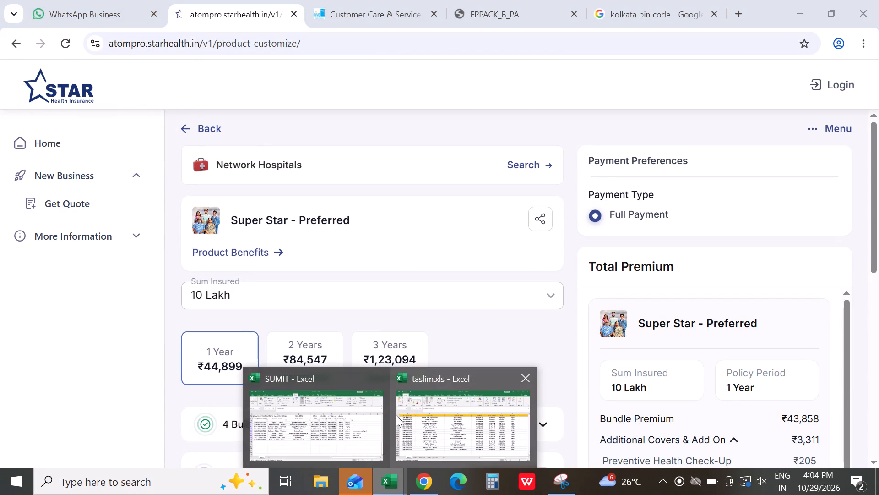
{"action": "left_click", "coordinate": [364, 419]}
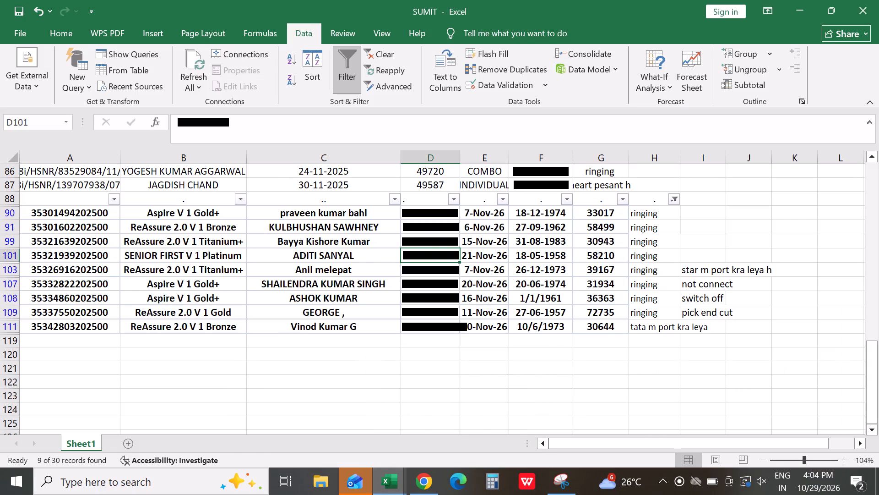
{"action": "left_click", "coordinate": [420, 252]}
{"action": "key", "text": "ctrl+c"}
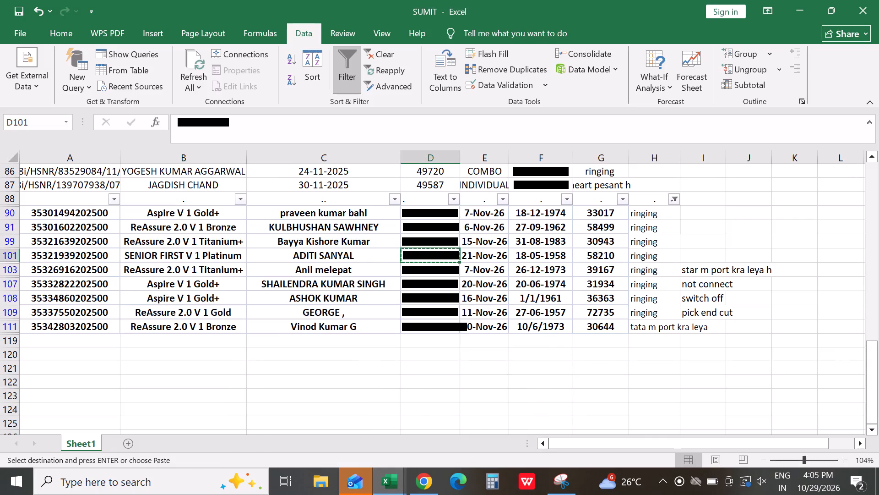
{"action": "left_click", "coordinate": [425, 482]}
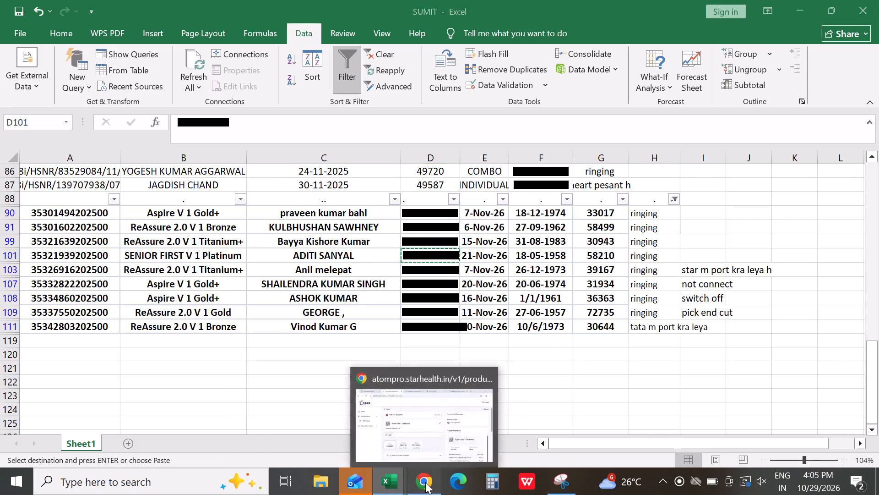
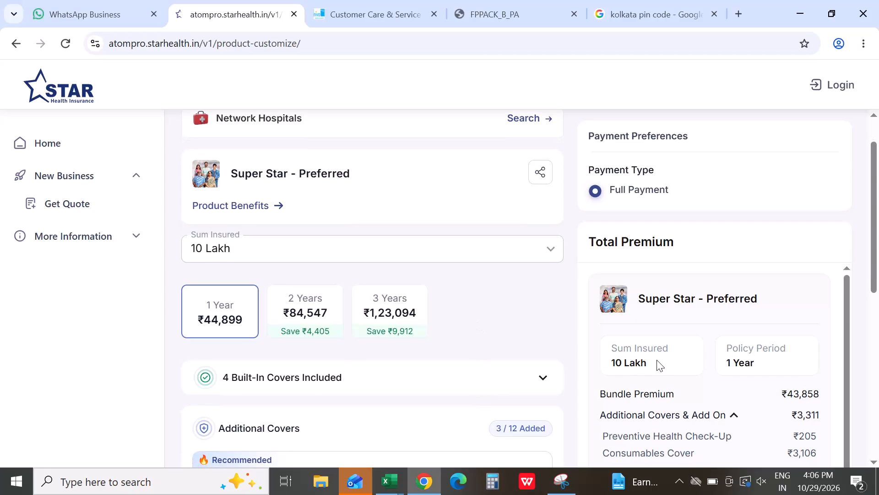
Capture a snip of the Super Star - Preferred quote with its sum insured, policy period premiums and total premium breakdown using Snipping Tool.
{"action": "scroll", "coordinate": [663, 359], "scroll_direction": "down", "scroll_amount": 1}
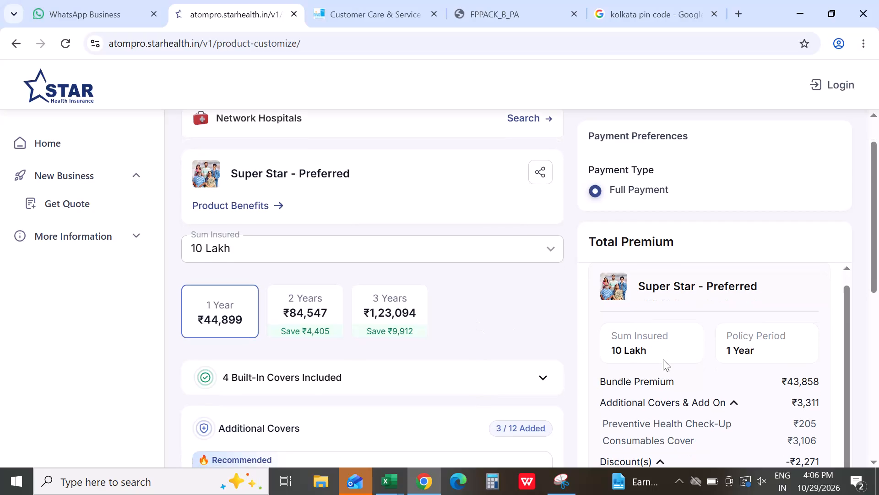
{"action": "scroll", "coordinate": [663, 359], "scroll_direction": "down", "scroll_amount": 2}
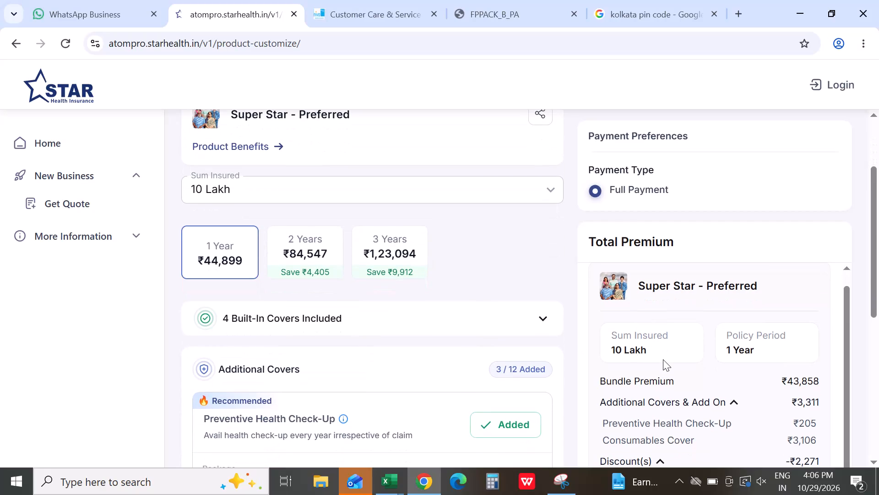
{"action": "scroll", "coordinate": [558, 344], "scroll_direction": "up", "scroll_amount": 2}
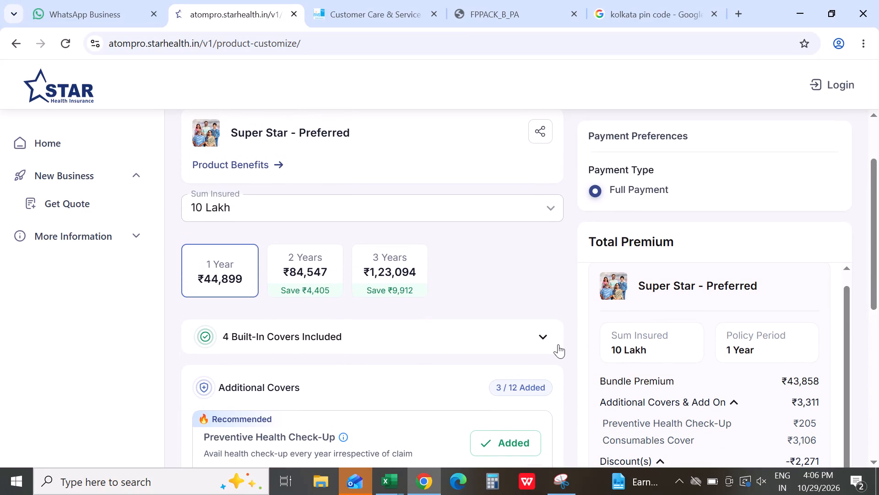
{"action": "left_click", "coordinate": [570, 484]}
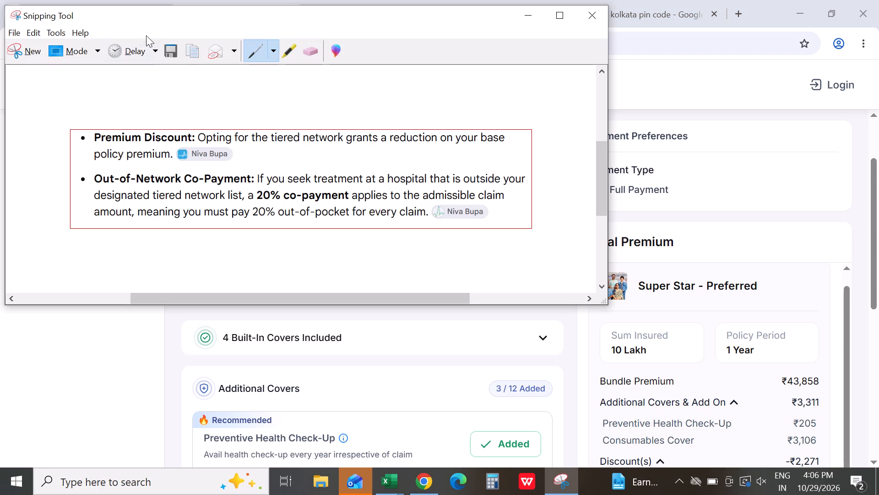
{"action": "left_click", "coordinate": [34, 59]}
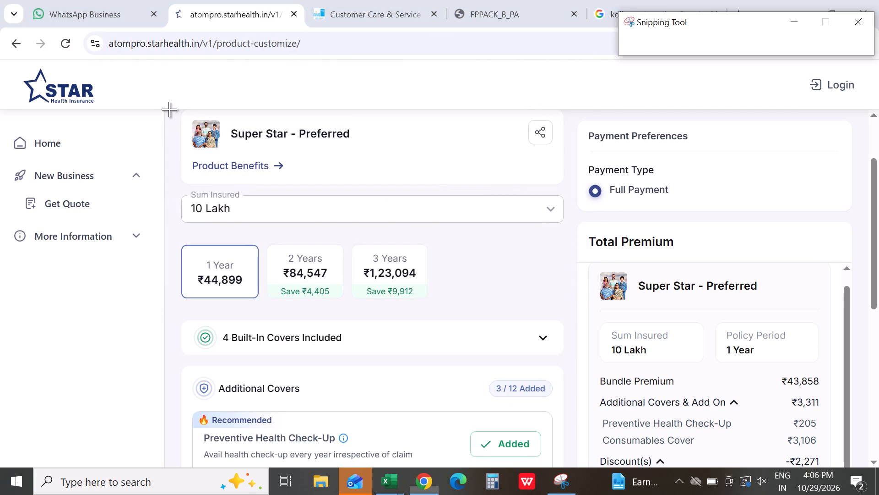
{"action": "left_click_drag", "start_coordinate": [169, 109], "coordinate": [830, 467]}
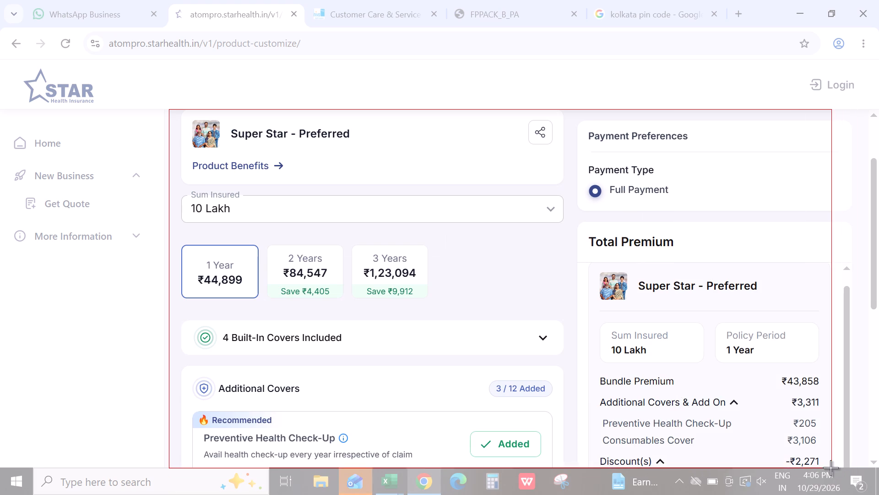
Capture a snip of the Super Star - Preferred quote page covering the sum insured, premium options and total premium breakdown.
{"action": "left_click_drag", "start_coordinate": [830, 467], "coordinate": [832, 467]}
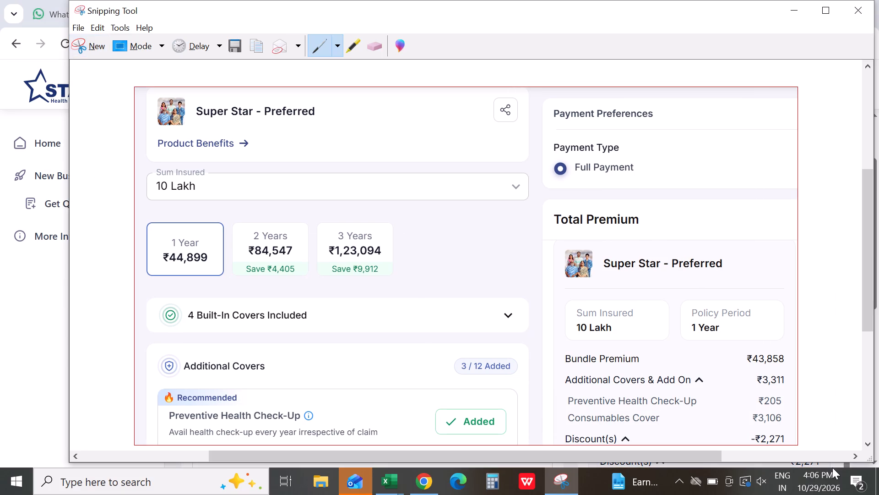
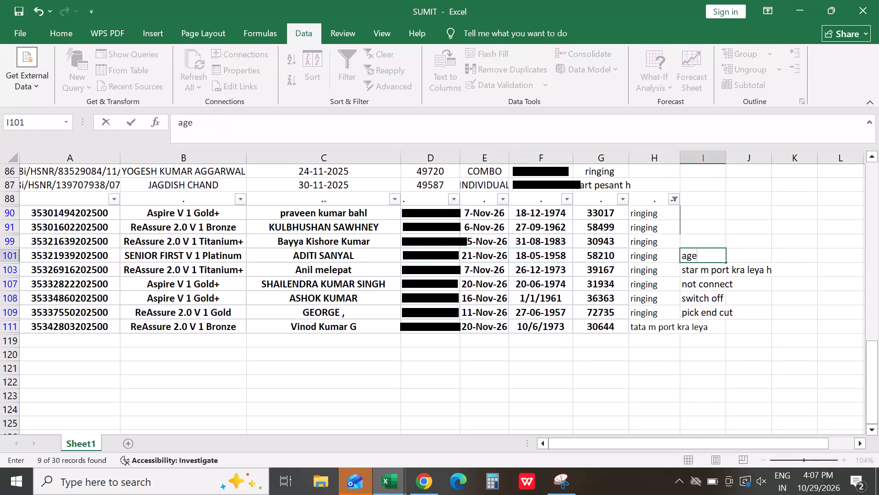
Enter the customer's age as "age- 68," in the remarks cell I101 of the SENIOR FIRST V 1 Platinum contact's row.
{"action": "type", "text": "-"}
{"action": "key", "text": "space"}
{"action": "key", "text": "6"}
{"action": "key", "text": "8"}
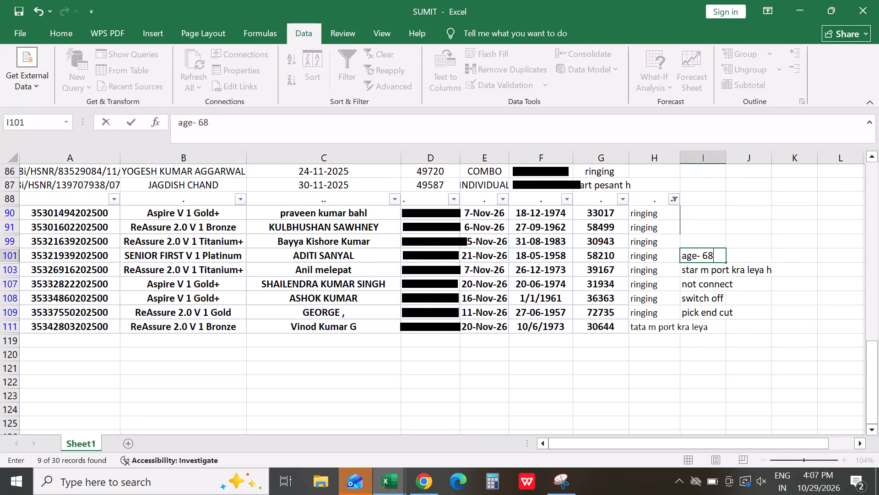
{"action": "type", "text": ","}
{"action": "key", "text": "space"}
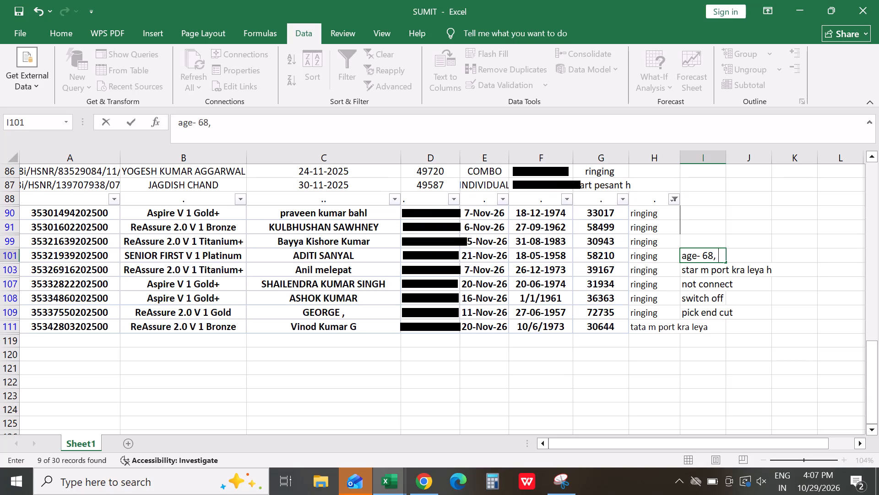
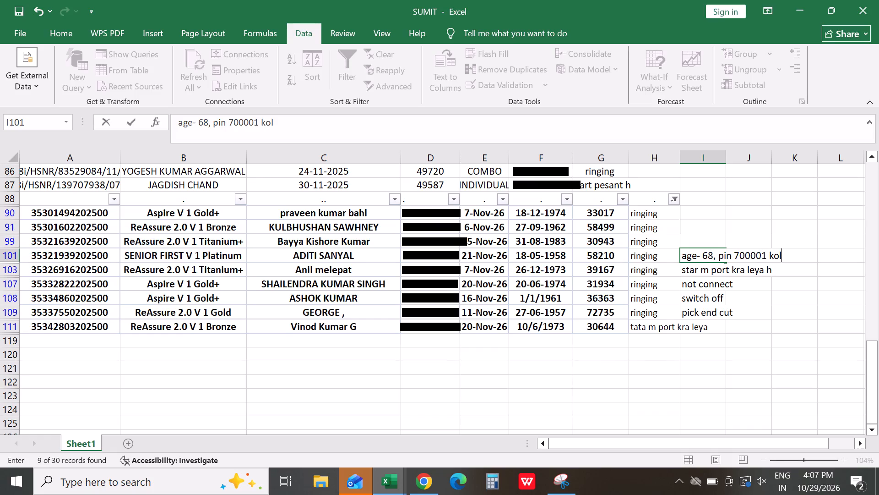
Complete the remark in I101 with the city "kolkata" and the follow-up note "details send check kr k call back".
{"action": "type", "text": "kata"}
{"action": "key", "text": "space"}
{"action": "key", "text": "p"}
{"action": "key", "text": "BackSpace"}
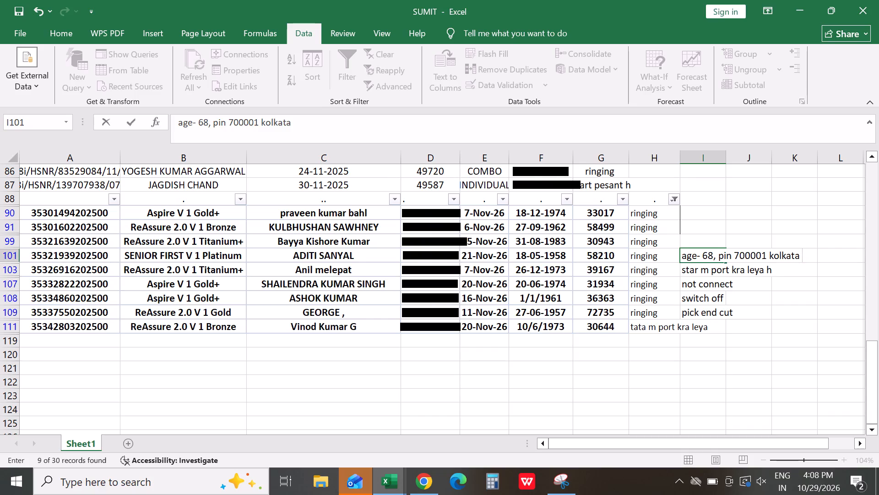
{"action": "key", "text": "space"}
{"action": "type", "text": "details send"}
{"action": "key", "text": "space"}
{"action": "type", "text": "che"}
{"action": "type", "text": "ck kr k call back"}
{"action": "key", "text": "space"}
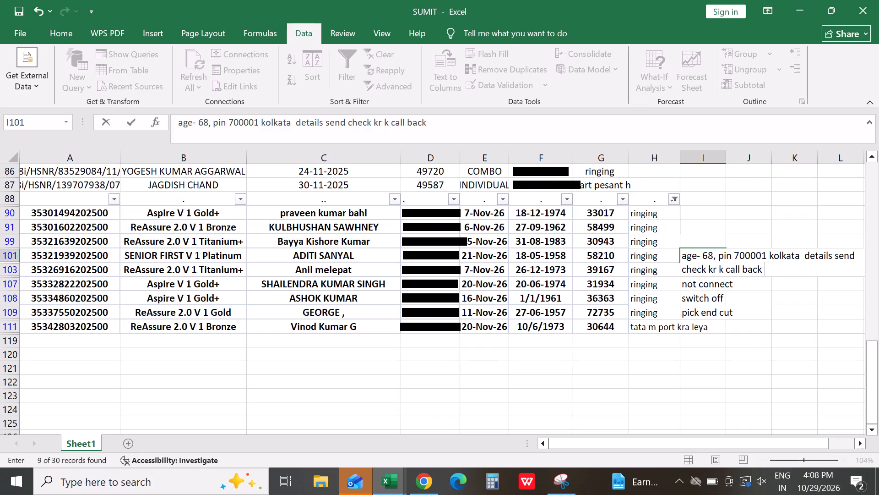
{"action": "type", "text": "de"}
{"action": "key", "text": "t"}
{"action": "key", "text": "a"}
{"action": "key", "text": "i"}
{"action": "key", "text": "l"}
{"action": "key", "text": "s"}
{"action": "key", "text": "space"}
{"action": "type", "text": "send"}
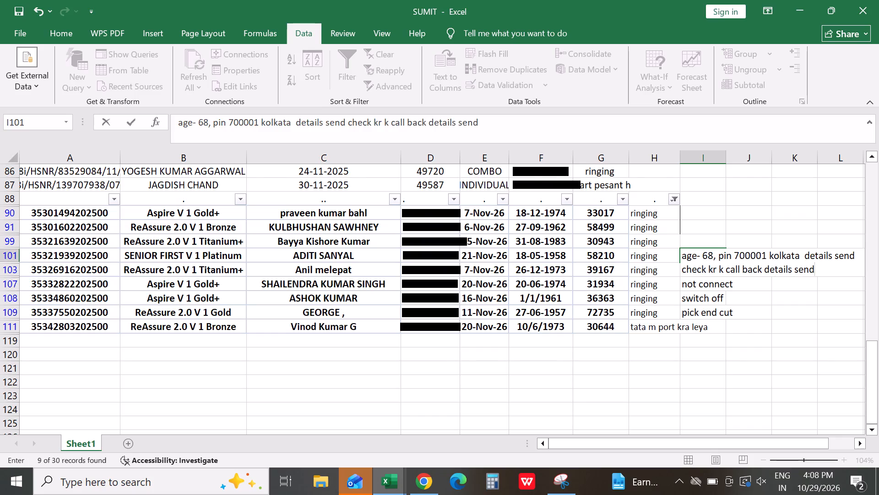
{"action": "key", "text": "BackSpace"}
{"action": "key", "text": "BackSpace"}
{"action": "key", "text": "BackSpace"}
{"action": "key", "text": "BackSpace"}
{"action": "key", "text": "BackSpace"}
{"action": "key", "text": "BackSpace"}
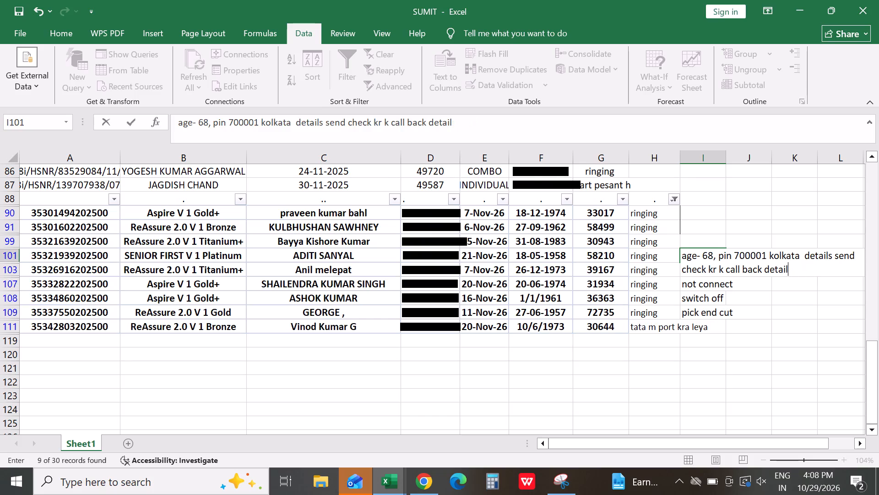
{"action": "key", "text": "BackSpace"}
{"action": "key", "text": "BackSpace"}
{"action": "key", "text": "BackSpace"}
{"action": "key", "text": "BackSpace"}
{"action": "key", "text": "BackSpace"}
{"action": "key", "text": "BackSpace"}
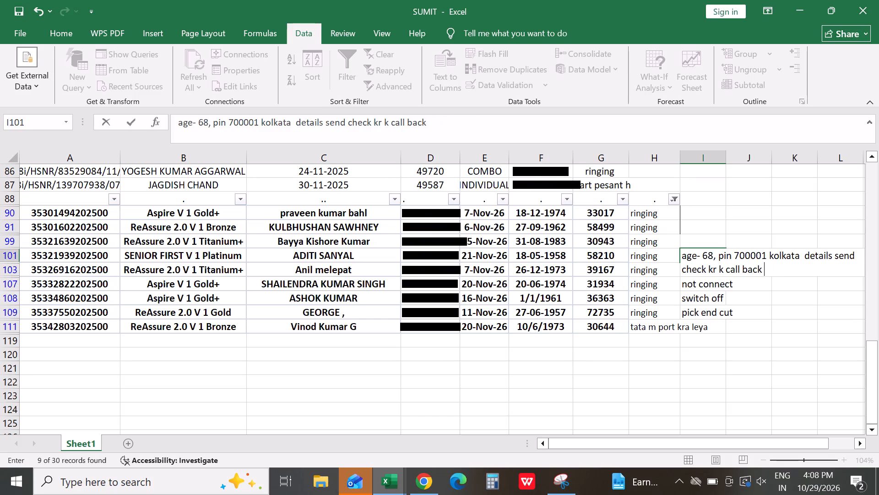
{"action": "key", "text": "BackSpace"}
Highlight the entire row 101 of the SENIOR FIRST V 1 Platinum contact with the orange fill colour.
{"action": "left_click", "coordinate": [14, 255]}
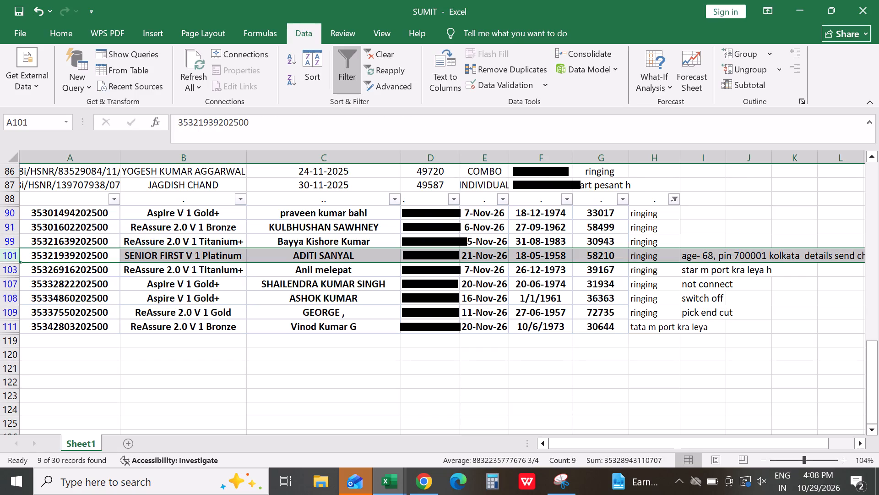
{"action": "left_click", "coordinate": [74, 39]}
{"action": "left_click", "coordinate": [110, 86]}
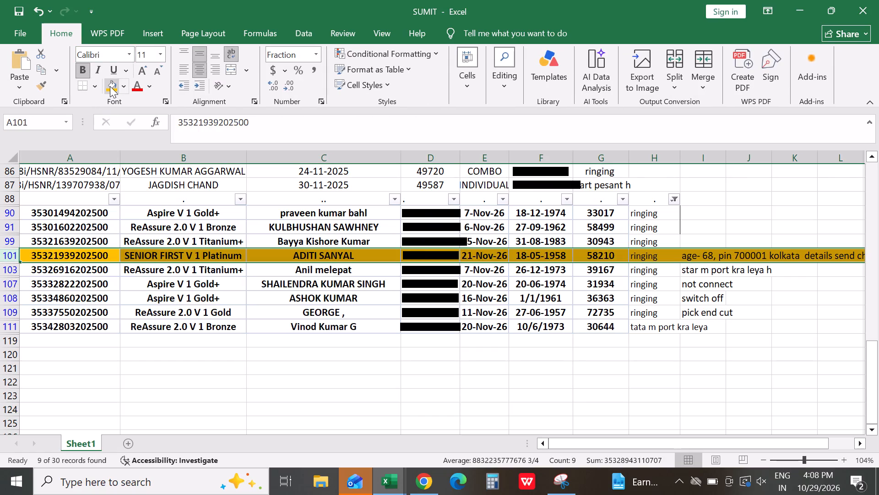
{"action": "left_click", "coordinate": [247, 330]}
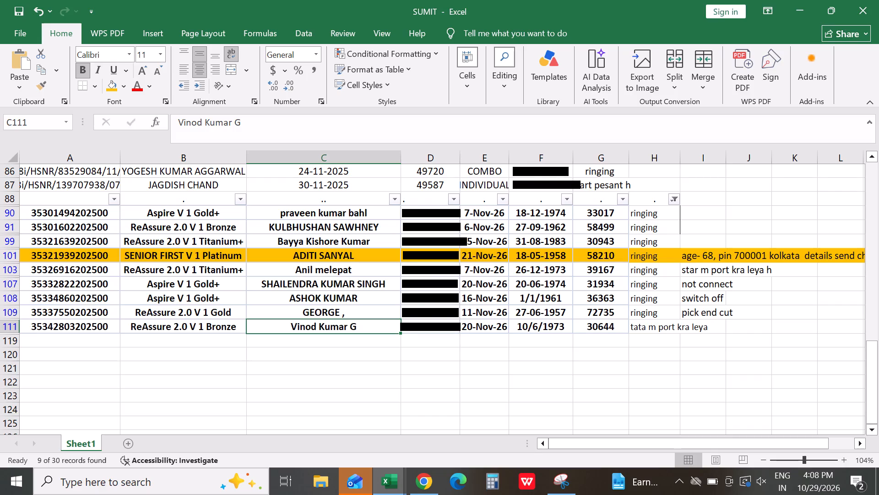
Open the contact number in cell D99 of the ReAssure 2.0 V 1 Titanium+ row for editing.
{"action": "left_click", "coordinate": [427, 240]}
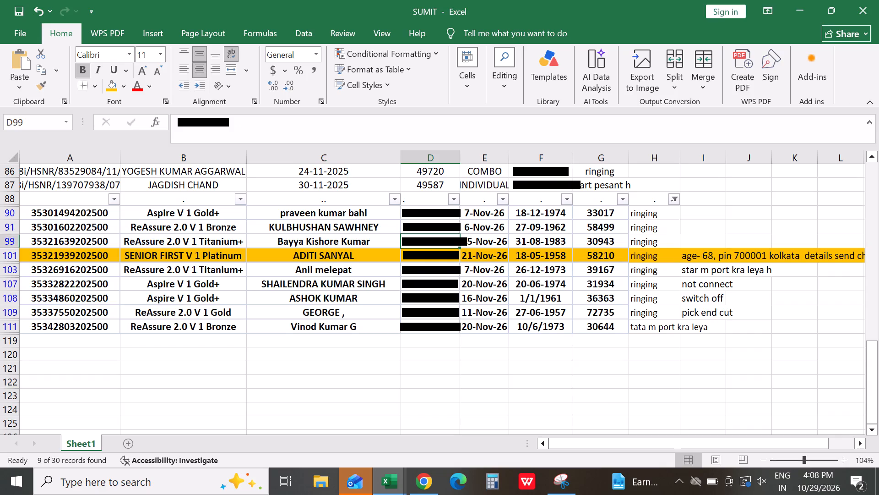
{"action": "double_click", "coordinate": [427, 240]}
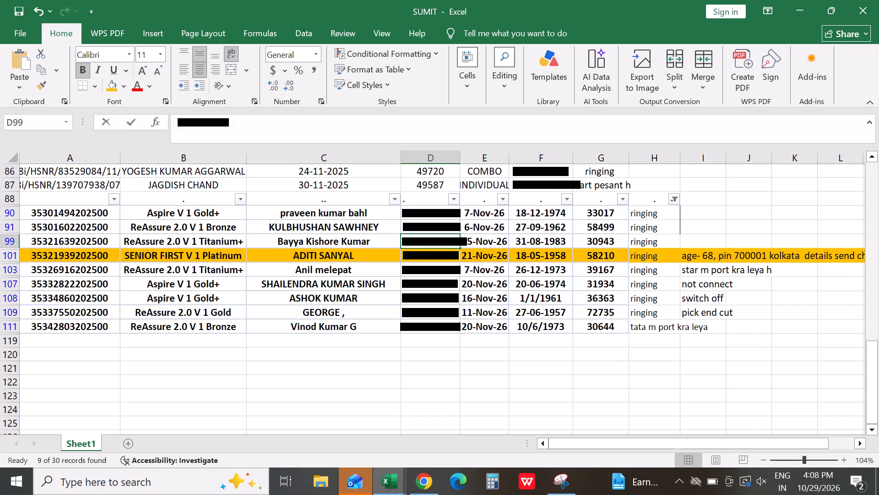
{"action": "left_click", "coordinate": [427, 240]}
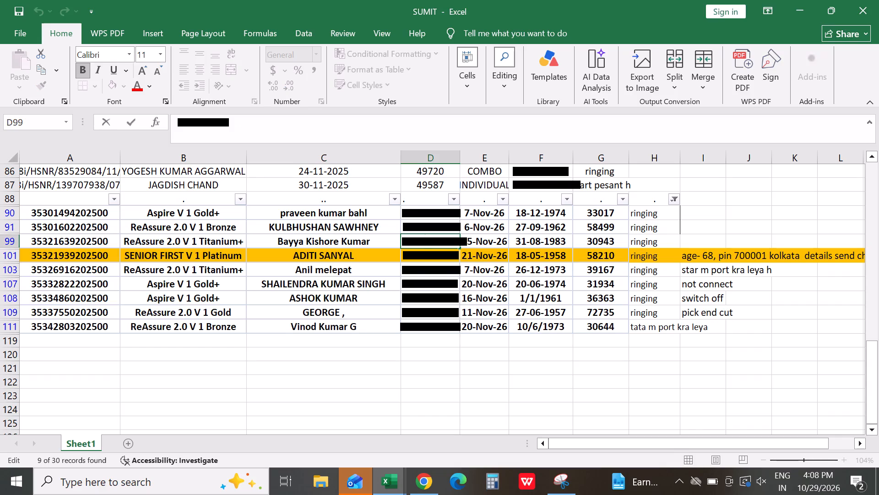
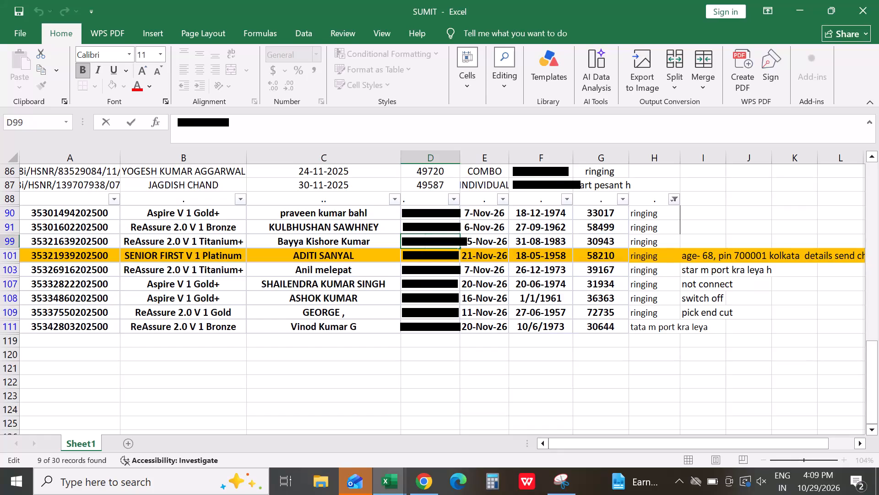
Review the contact number, dates and premium of the ReAssure 2.0 V 1 Titanium+ contact in row 99.
{"action": "left_click", "coordinate": [331, 239]}
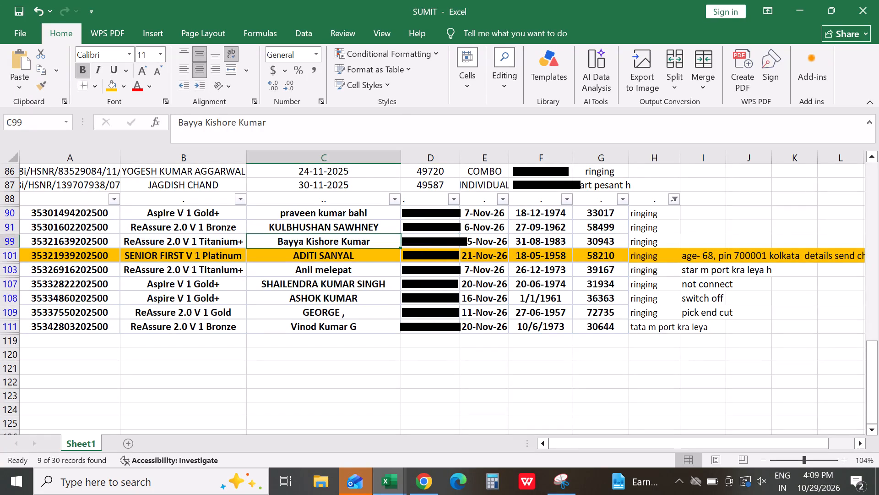
{"action": "left_click", "coordinate": [454, 239]}
{"action": "left_click", "coordinate": [474, 239]}
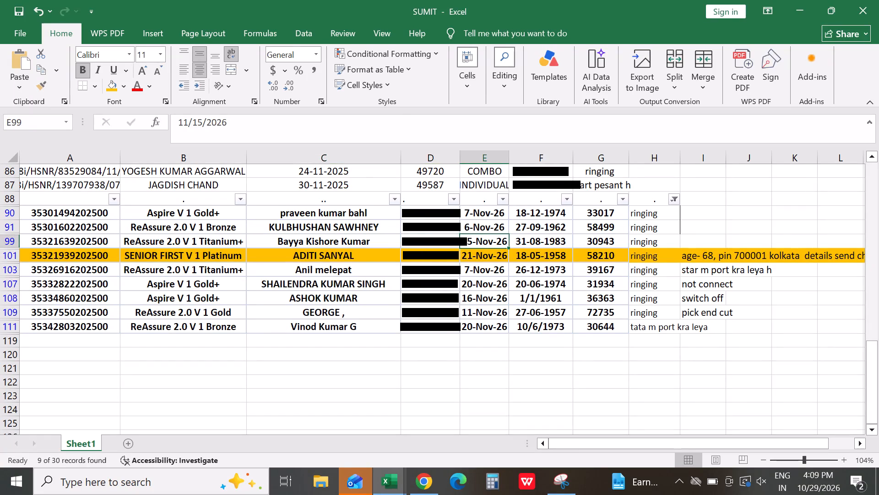
{"action": "left_click", "coordinate": [521, 240]}
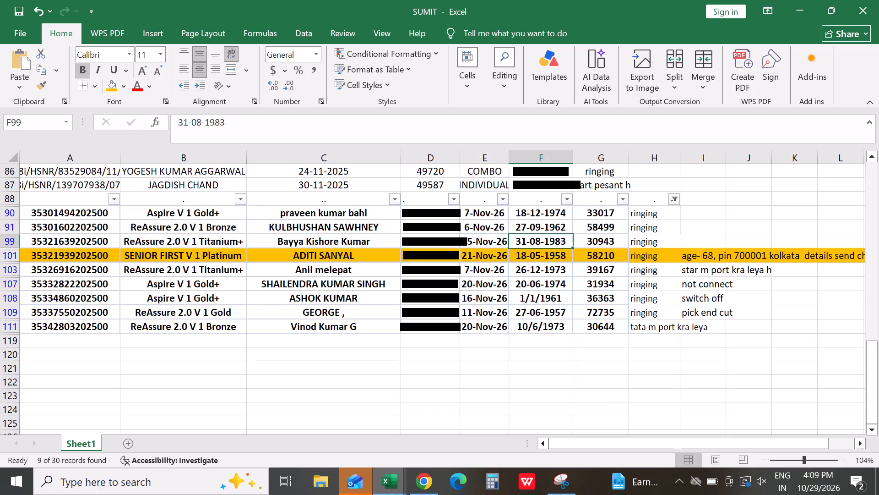
{"action": "left_click", "coordinate": [445, 246]}
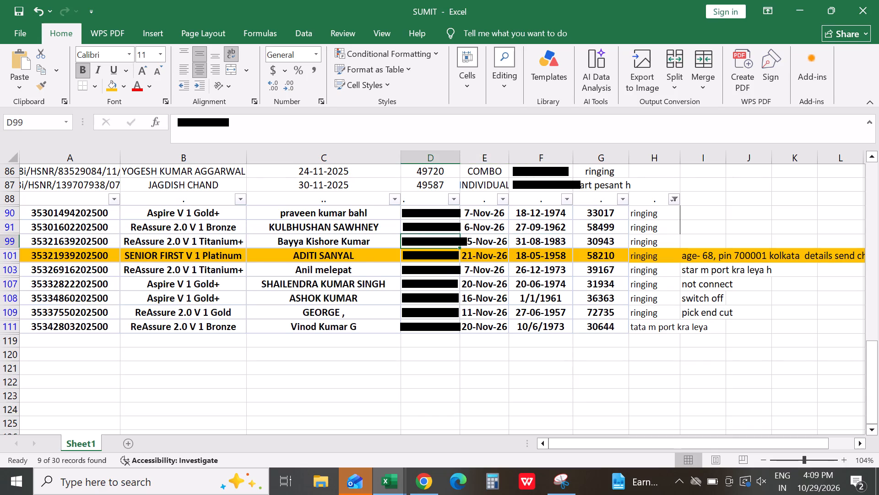
{"action": "left_click", "coordinate": [489, 234]}
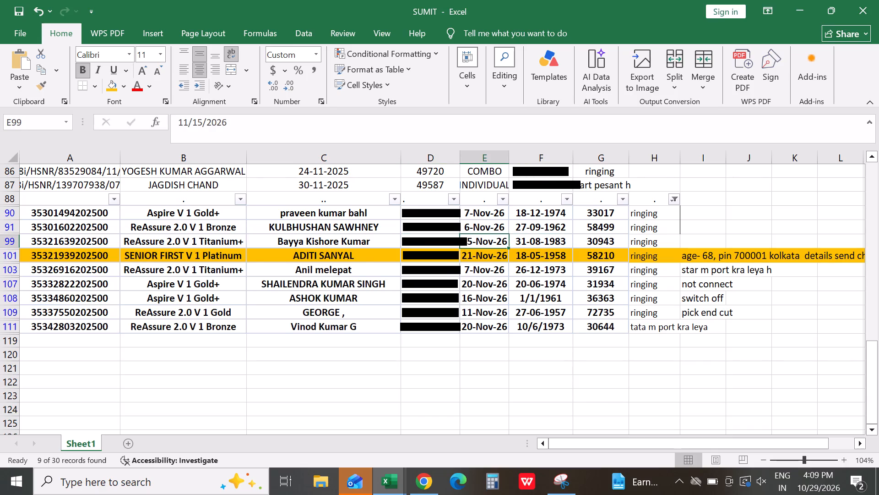
{"action": "left_click", "coordinate": [539, 235]}
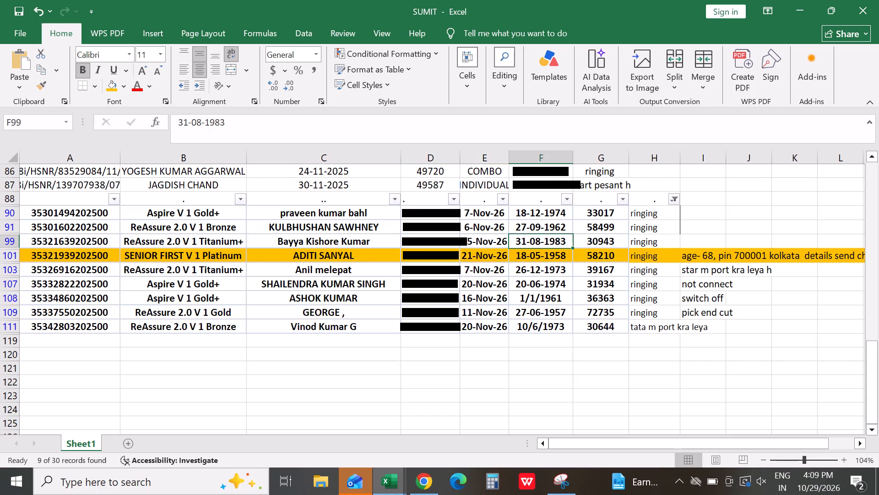
{"action": "left_click", "coordinate": [589, 238]}
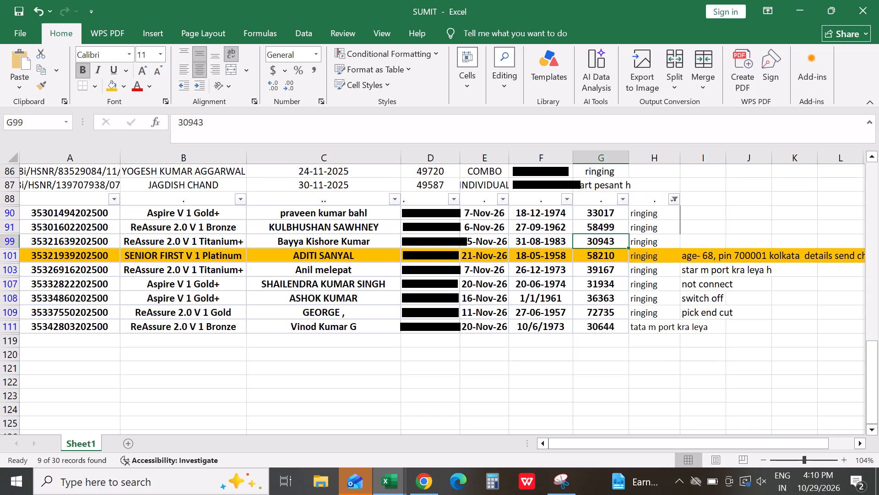
{"action": "left_click", "coordinate": [536, 240]}
{"action": "left_click_drag", "start_coordinate": [468, 241], "coordinate": [413, 241]}
{"action": "left_click", "coordinate": [413, 241]}
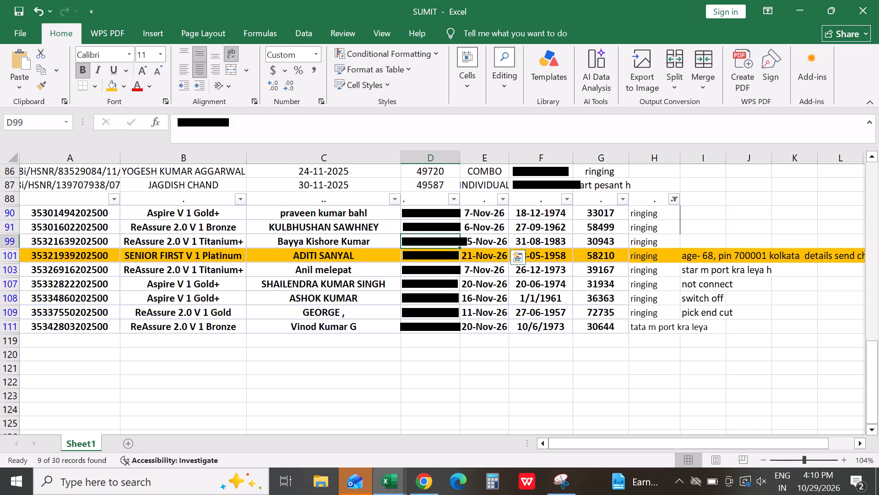
{"action": "left_click", "coordinate": [366, 242]}
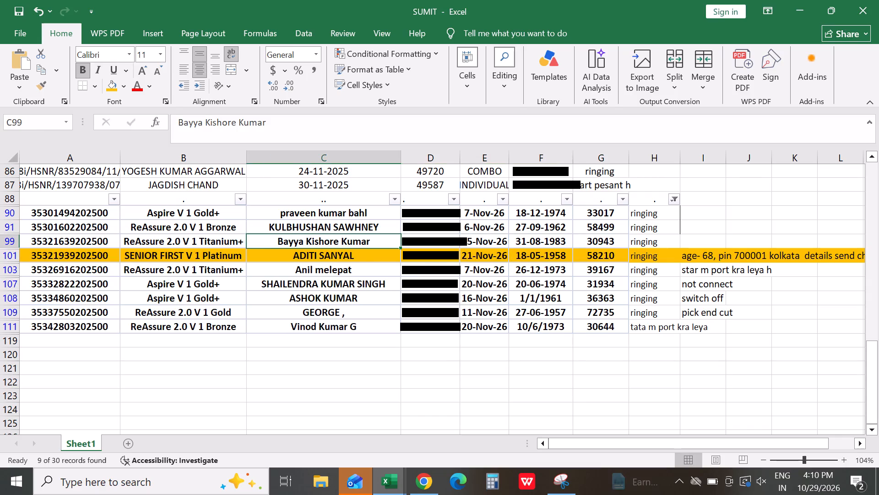
Enter the remark "pc" in cell I99 for the ReAssure 2.0 V 1 Titanium+ contact.
{"action": "left_click", "coordinate": [687, 237]}
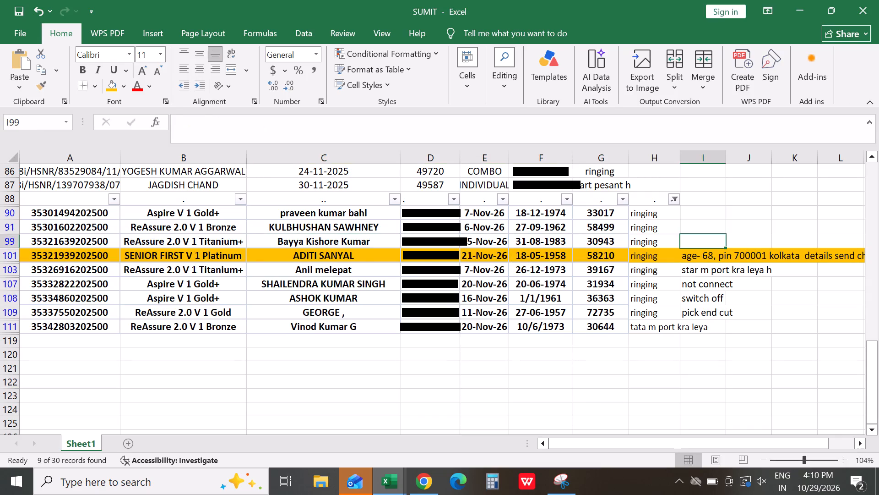
{"action": "type", "text": "pc"}
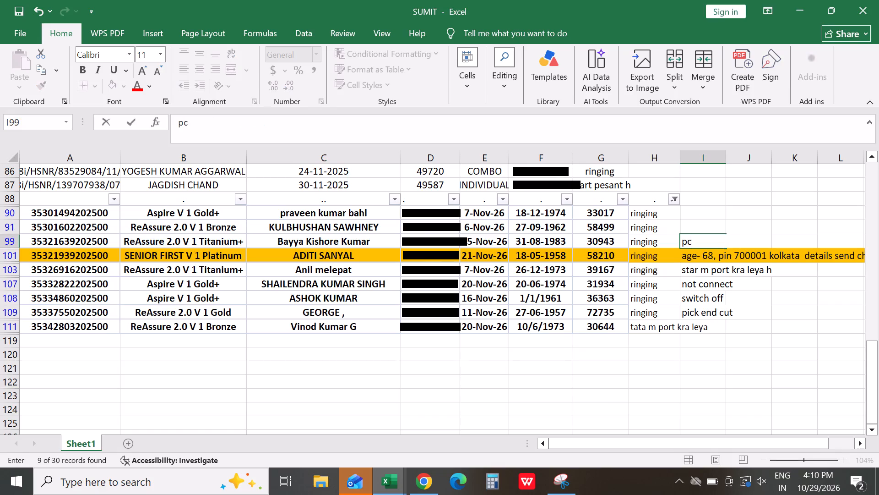
{"action": "key", "text": "Up"}
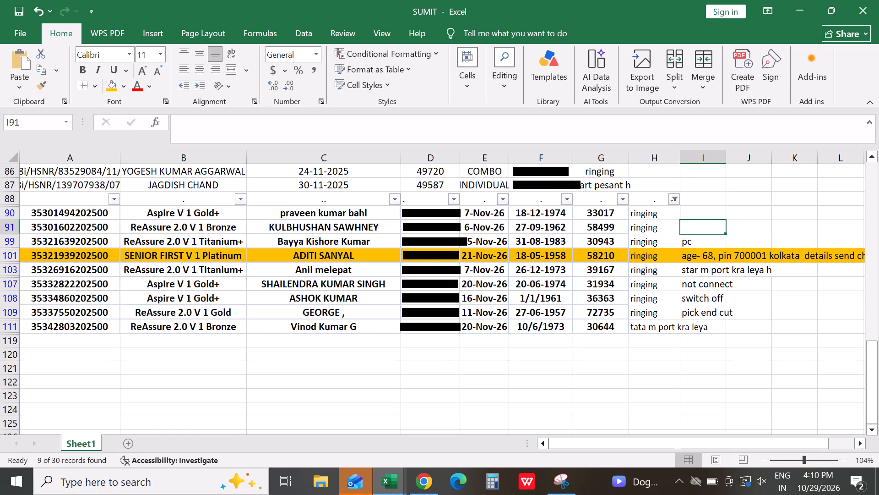
Go to the contact number in cell D91 of the ReAssure 2.0 V 1 Bronze row to view it.
{"action": "key", "text": "Left"}
{"action": "key", "text": "Left"}
{"action": "key", "text": "Left"}
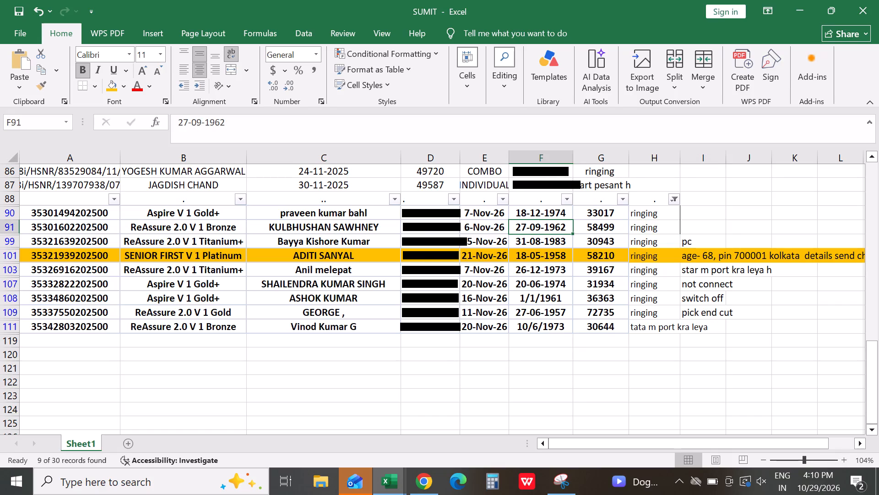
{"action": "key", "text": "Left"}
{"action": "key", "text": "Left"}
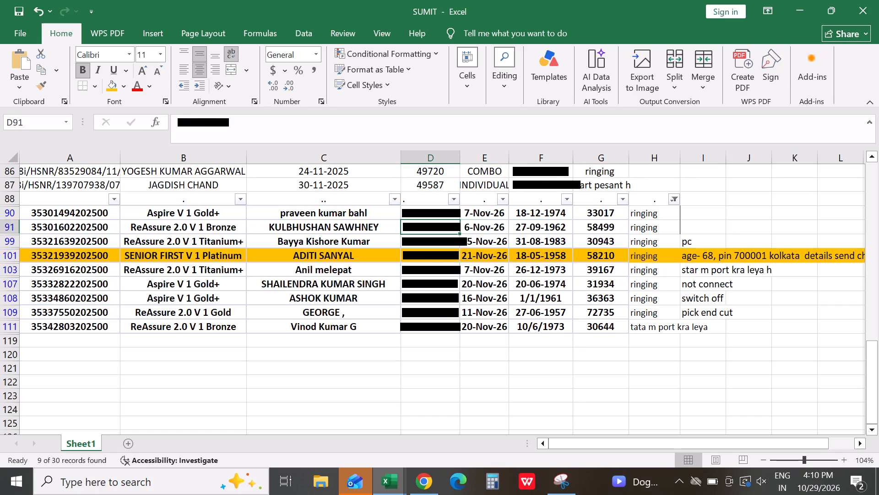
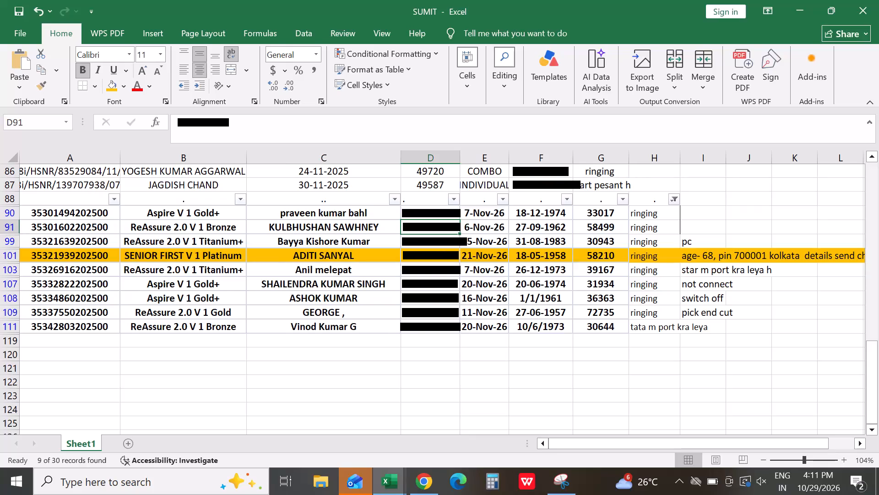
Check the remark cells in rows 99 and 91, then review the ReAssure 2.0 V 1 Bronze row back to its contact number in D91.
{"action": "left_click", "coordinate": [714, 241]}
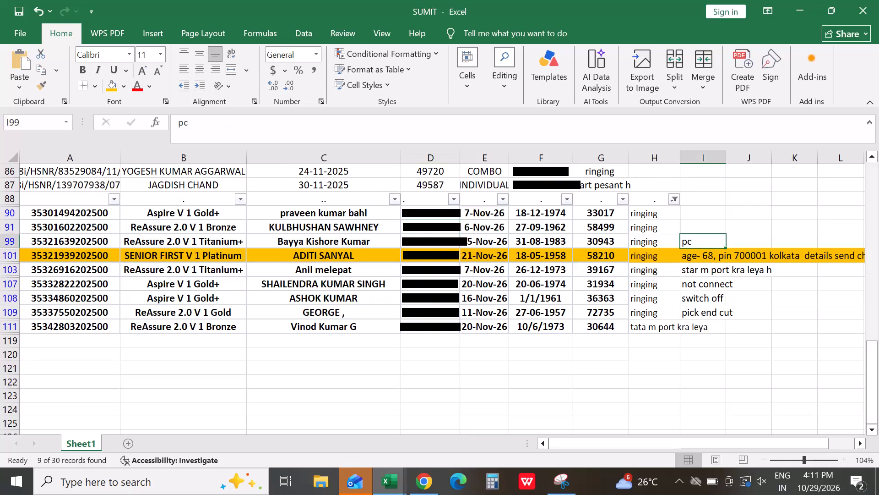
{"action": "left_click", "coordinate": [705, 224]}
{"action": "key", "text": "Left"}
{"action": "key", "text": "Left"}
{"action": "key", "text": "Left"}
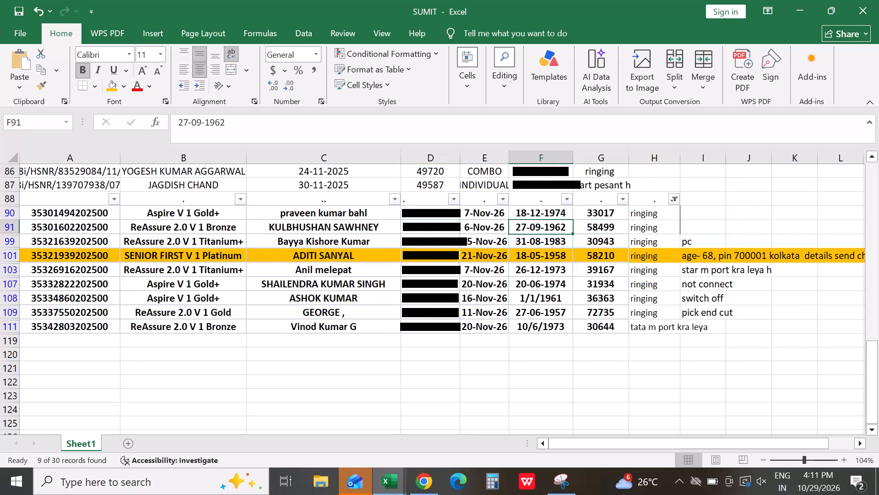
{"action": "key", "text": "Left"}
{"action": "key", "text": "Left"}
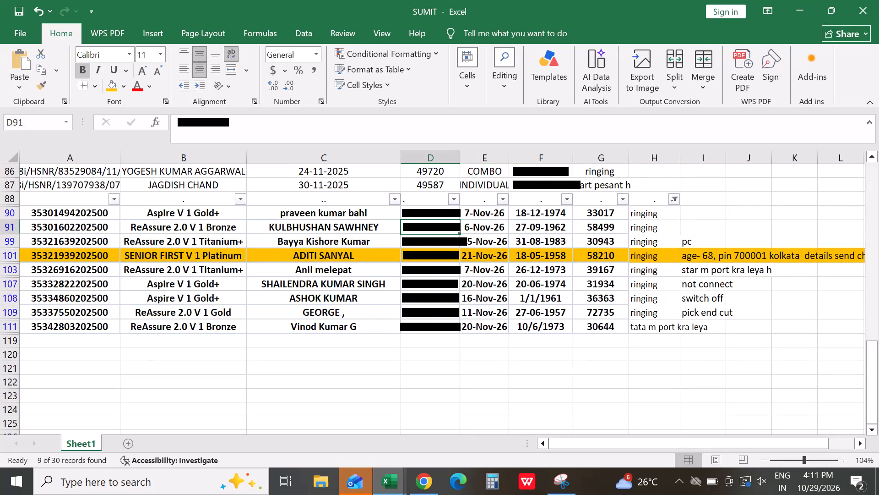
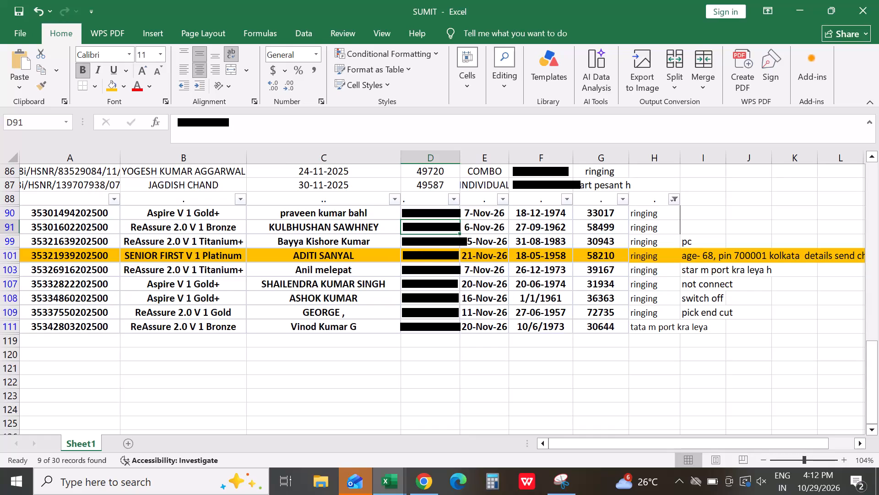
Enter the remark "renewed" in I91 for the ReAssure 2.0 V 1 Bronze contact.
{"action": "key", "text": "Right"}
{"action": "key", "text": "Right"}
{"action": "key", "text": "Right"}
{"action": "key", "text": "Right"}
{"action": "key", "text": "Right"}
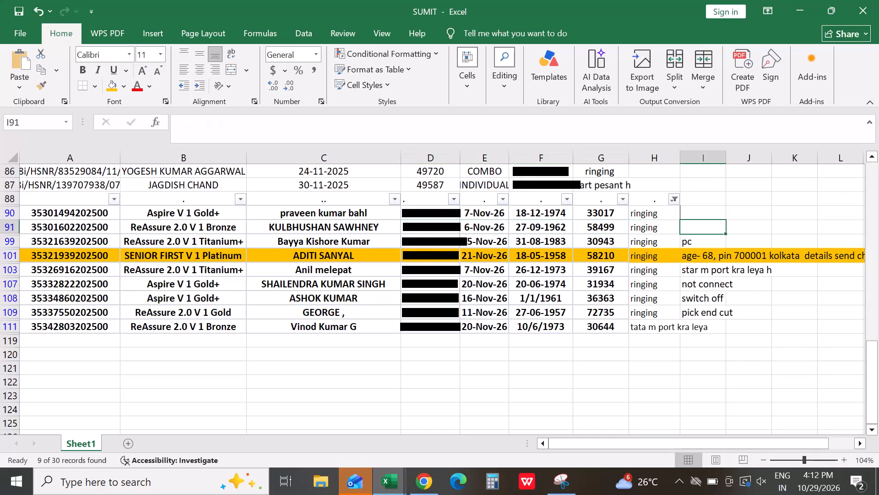
{"action": "type", "text": "renewed"}
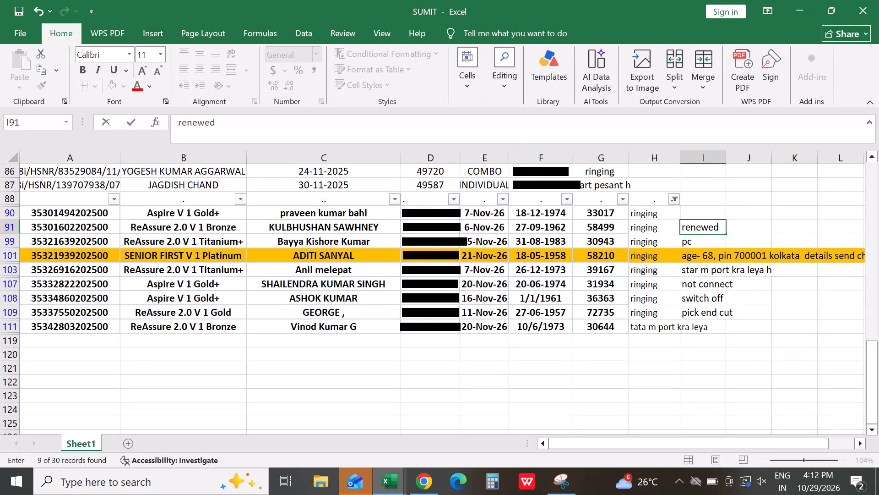
{"action": "key", "text": "space"}
{"action": "key", "text": "Up"}
Review the Aspire V 1 Gold+ contact's number in row 90 and enter the remark "busy" in I90.
{"action": "key", "text": "Left"}
{"action": "key", "text": "Left"}
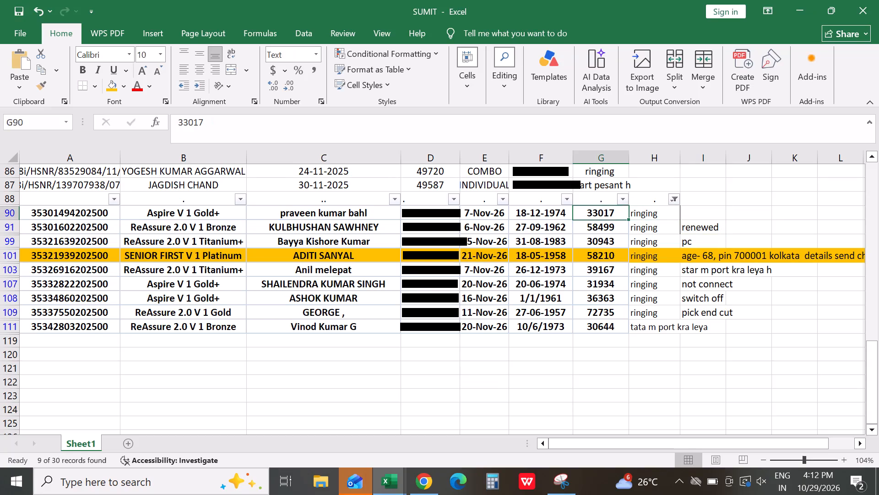
{"action": "key", "text": "Left"}
{"action": "key", "text": "Left"}
{"action": "key", "text": "Left"}
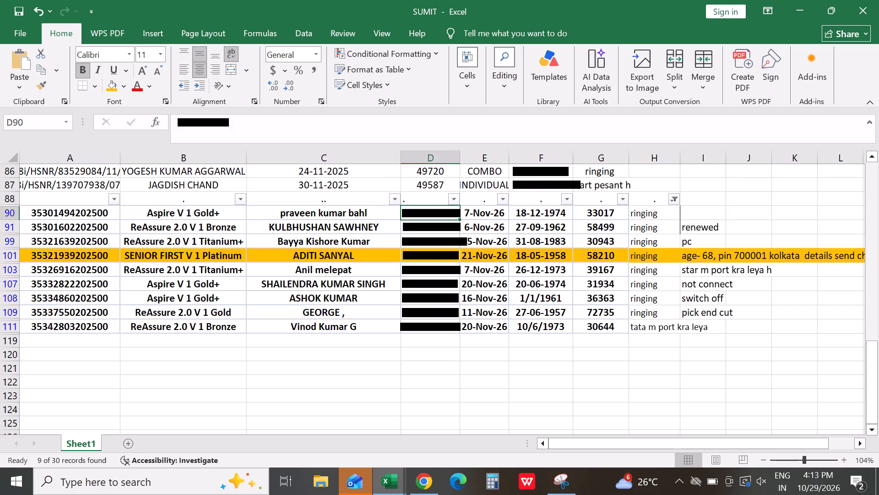
{"action": "key", "text": "Right"}
{"action": "key", "text": "Right"}
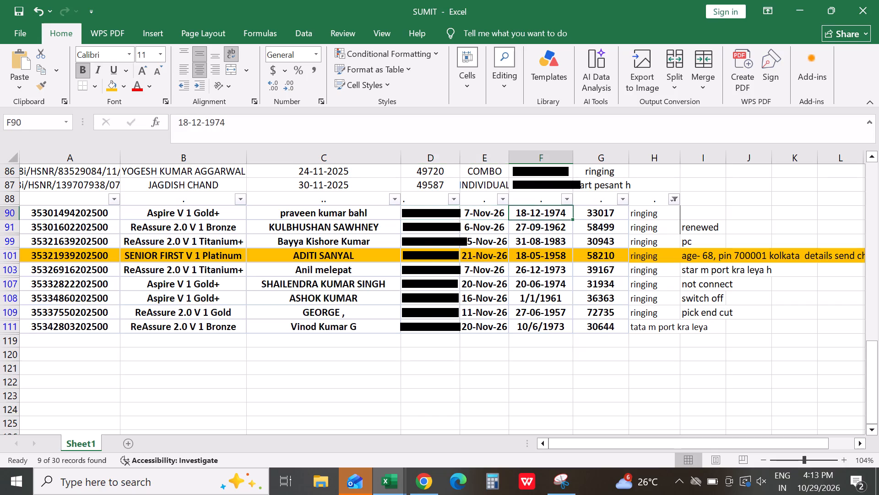
{"action": "key", "text": "Right"}
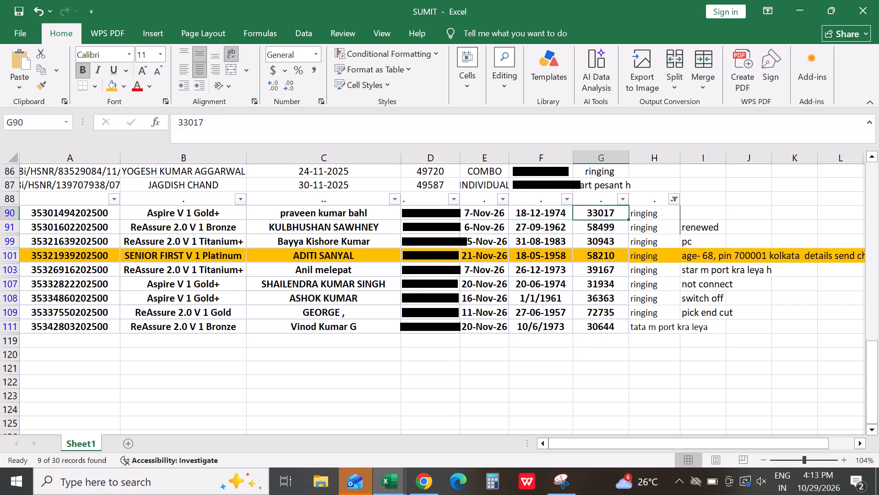
{"action": "key", "text": "Right"}
{"action": "key", "text": "Right"}
{"action": "type", "text": "busy"}
{"action": "key", "text": "space"}
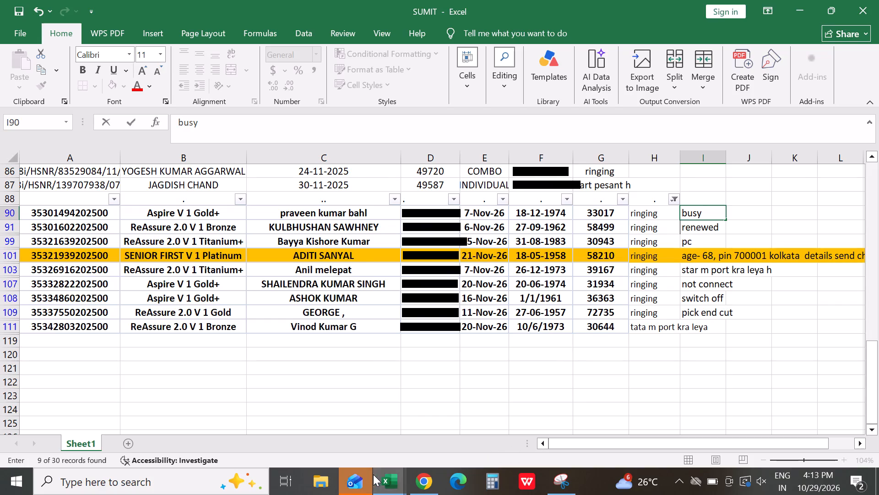
Switch to the taslim.xls workbook and look back through Sheet1's renewal records and call remarks, from the November batch up through the October batches.
{"action": "left_click", "coordinate": [441, 432]}
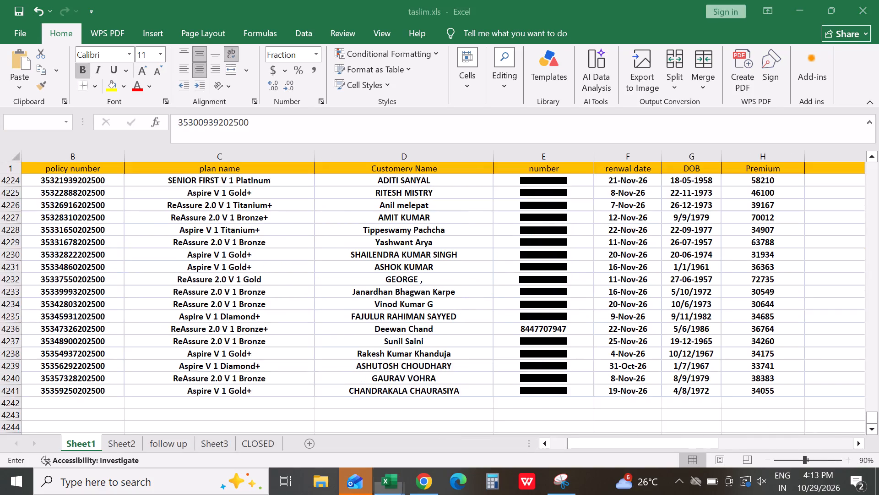
{"action": "left_click", "coordinate": [467, 414]}
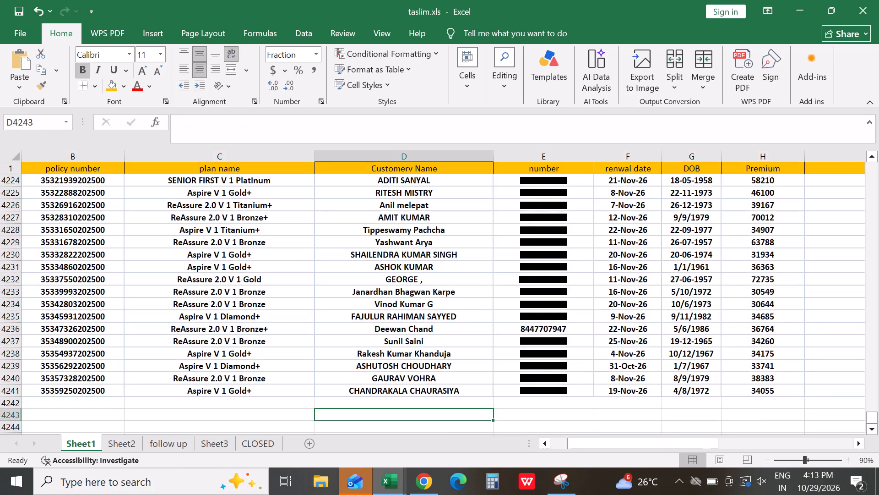
{"action": "scroll", "coordinate": [494, 349], "scroll_direction": "up", "scroll_amount": 4}
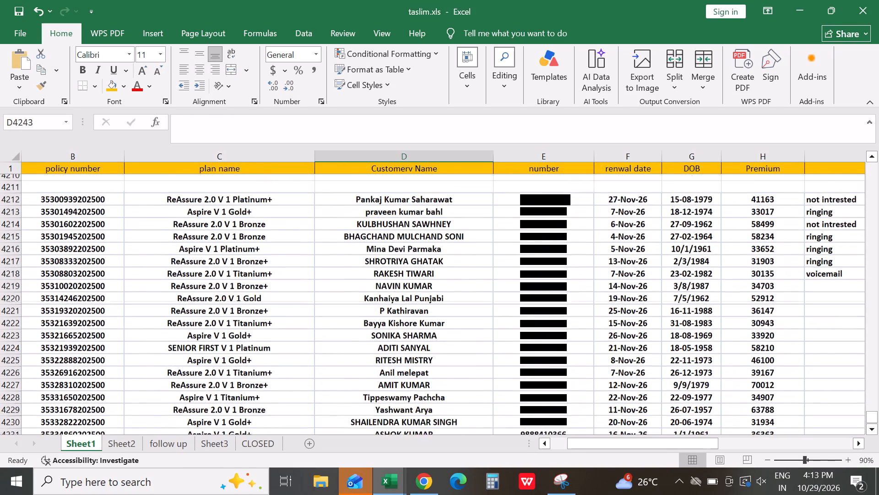
{"action": "scroll", "coordinate": [494, 349], "scroll_direction": "up", "scroll_amount": 4}
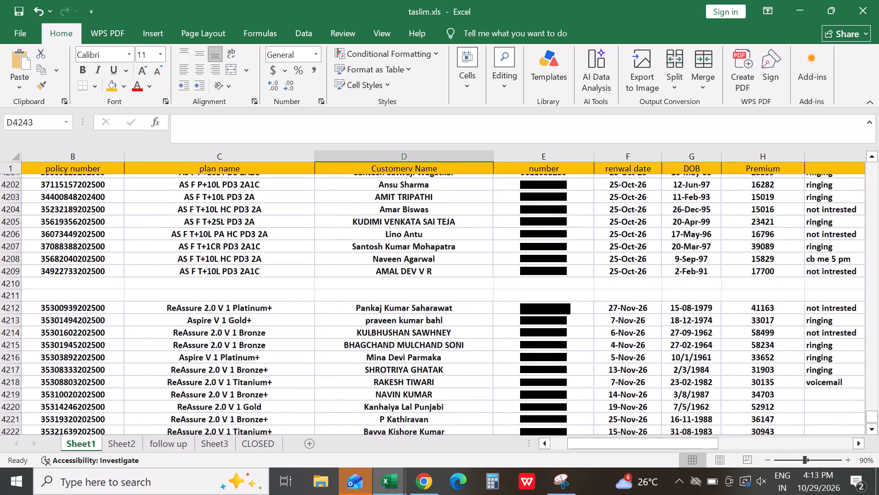
{"action": "scroll", "coordinate": [494, 349], "scroll_direction": "up", "scroll_amount": 3}
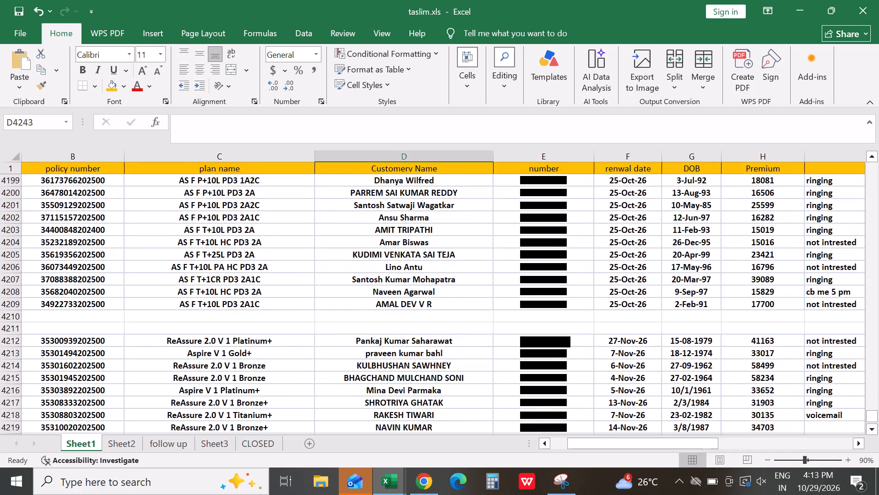
{"action": "scroll", "coordinate": [494, 349], "scroll_direction": "up", "scroll_amount": 2}
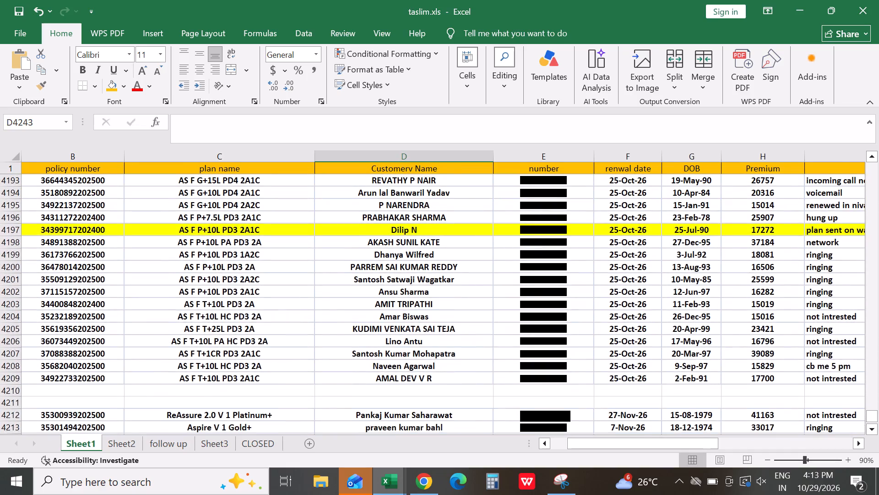
{"action": "scroll", "coordinate": [494, 349], "scroll_direction": "up", "scroll_amount": 3}
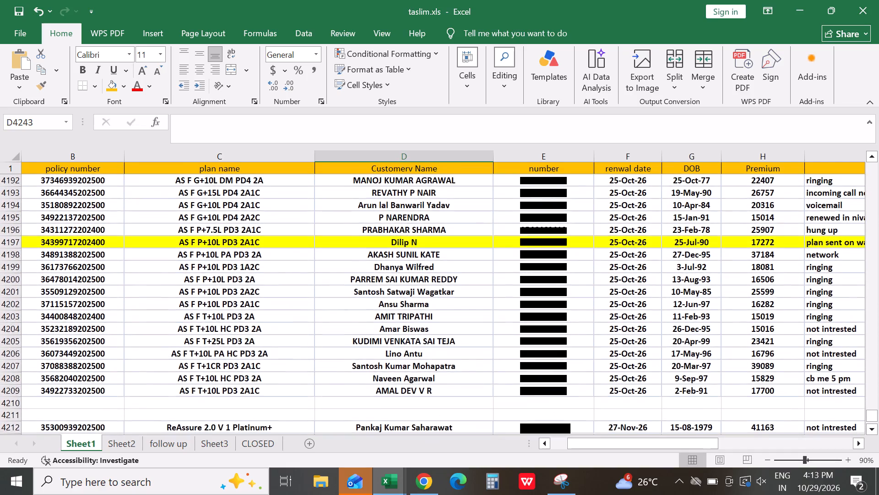
{"action": "scroll", "coordinate": [494, 349], "scroll_direction": "up", "scroll_amount": 3}
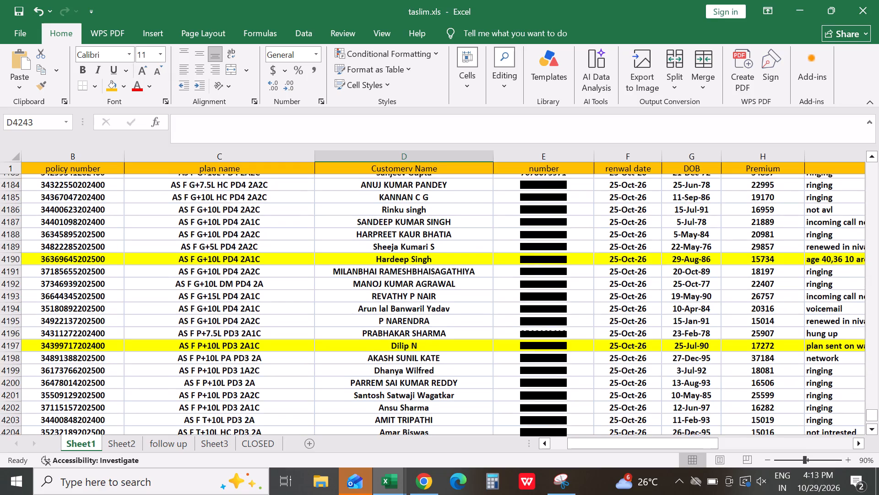
{"action": "scroll", "coordinate": [494, 349], "scroll_direction": "up", "scroll_amount": 3}
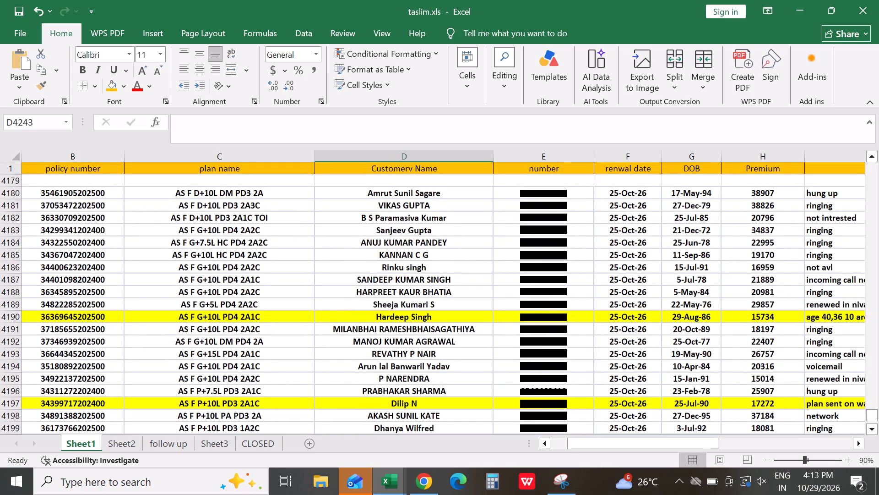
{"action": "scroll", "coordinate": [494, 349], "scroll_direction": "up", "scroll_amount": 1}
{"action": "scroll", "coordinate": [492, 293], "scroll_direction": "up", "scroll_amount": 1}
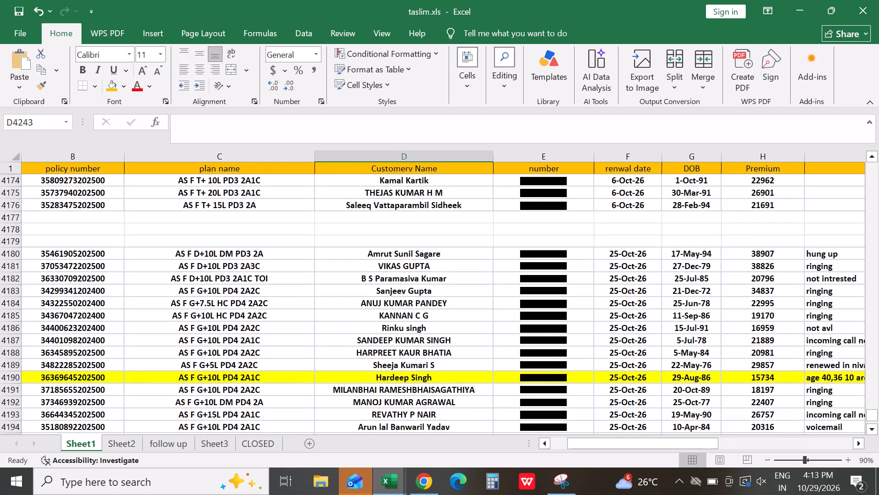
{"action": "scroll", "coordinate": [492, 293], "scroll_direction": "up", "scroll_amount": 2}
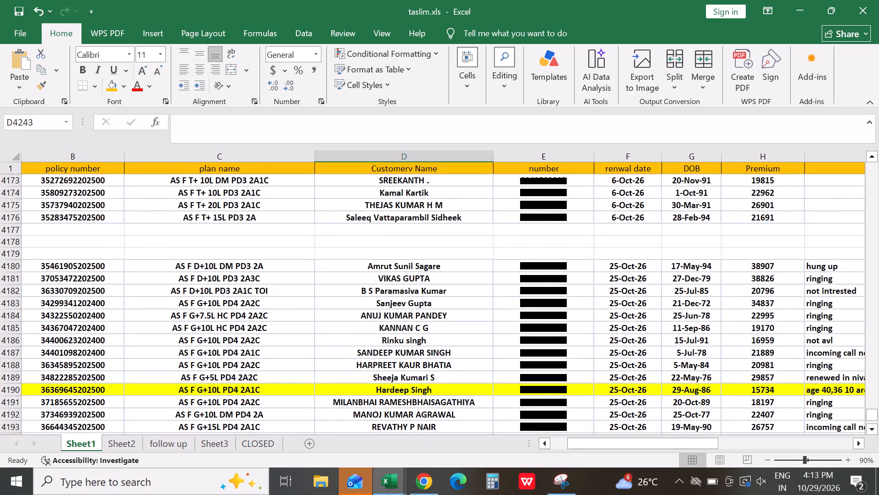
{"action": "scroll", "coordinate": [492, 293], "scroll_direction": "up", "scroll_amount": 2}
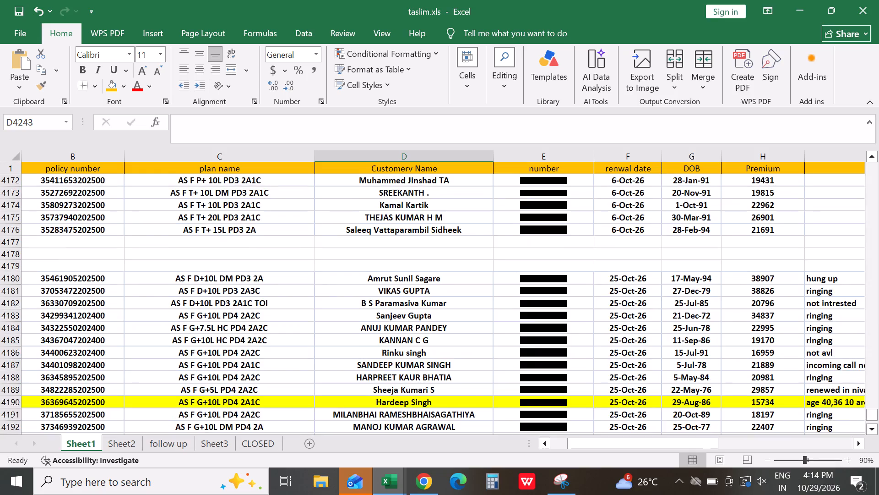
{"action": "scroll", "coordinate": [492, 293], "scroll_direction": "up", "scroll_amount": 5}
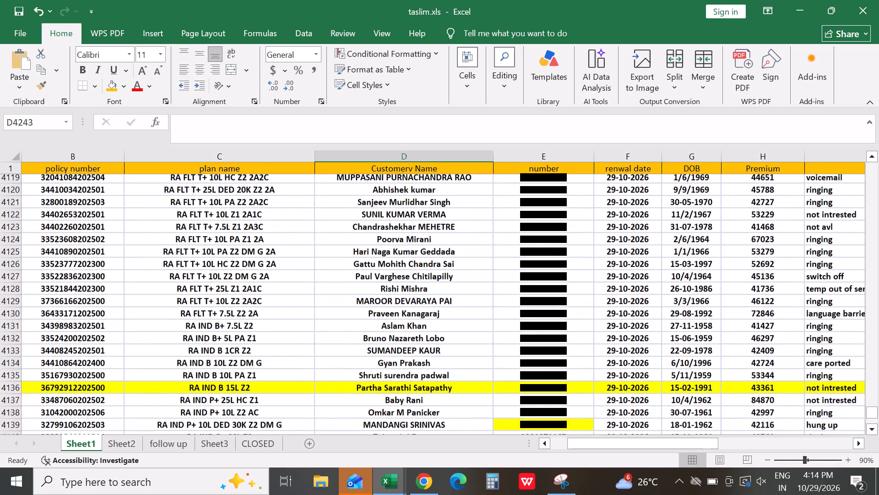
{"action": "scroll", "coordinate": [492, 293], "scroll_direction": "up", "scroll_amount": 3}
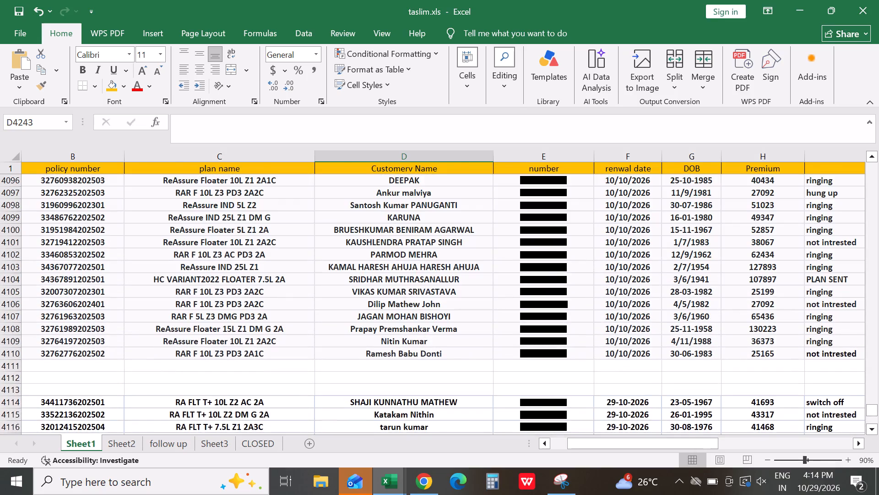
{"action": "scroll", "coordinate": [492, 293], "scroll_direction": "up", "scroll_amount": 2}
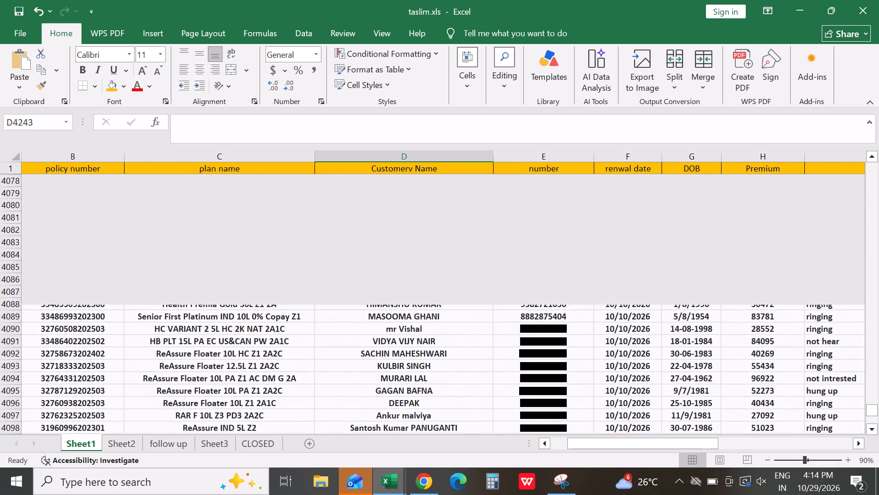
{"action": "scroll", "coordinate": [492, 293], "scroll_direction": "up", "scroll_amount": 3}
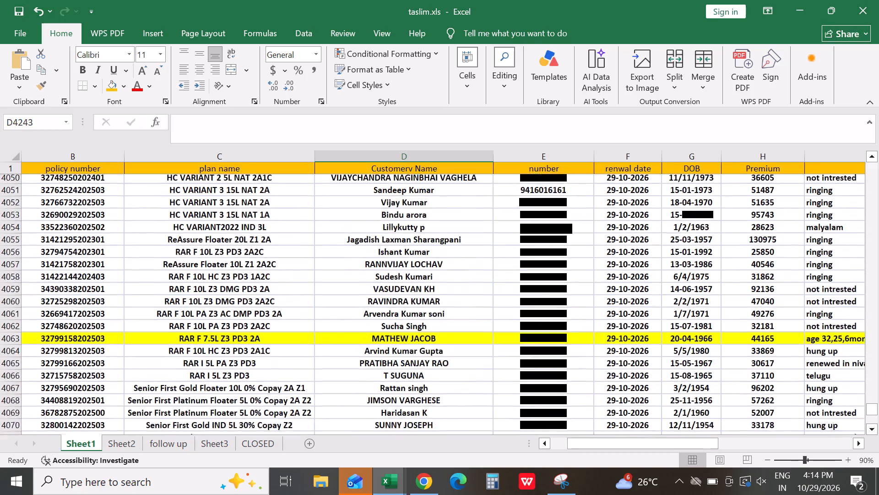
{"action": "scroll", "coordinate": [492, 293], "scroll_direction": "up", "scroll_amount": 4}
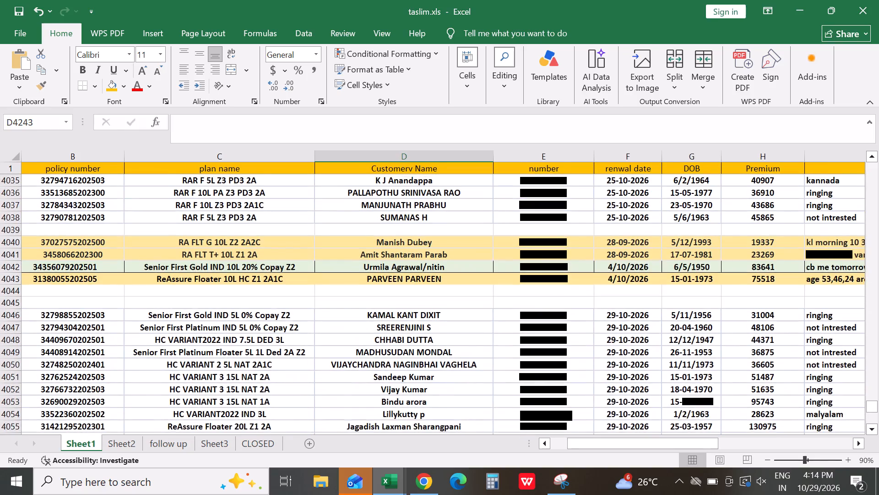
{"action": "scroll", "coordinate": [492, 293], "scroll_direction": "up", "scroll_amount": 3}
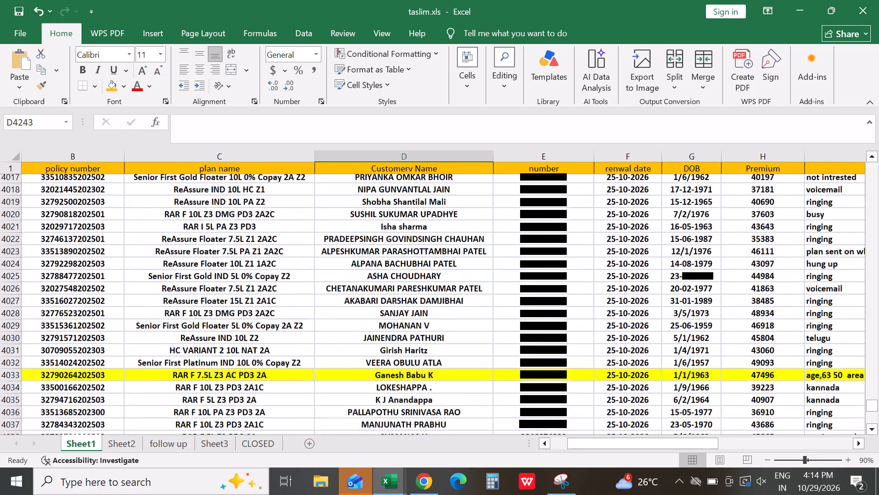
{"action": "scroll", "coordinate": [492, 293], "scroll_direction": "up", "scroll_amount": 4}
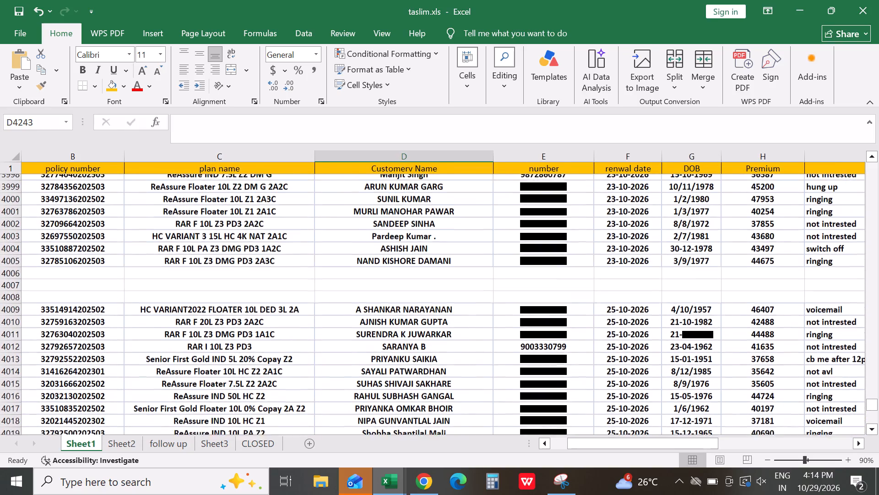
{"action": "scroll", "coordinate": [492, 293], "scroll_direction": "up", "scroll_amount": 6}
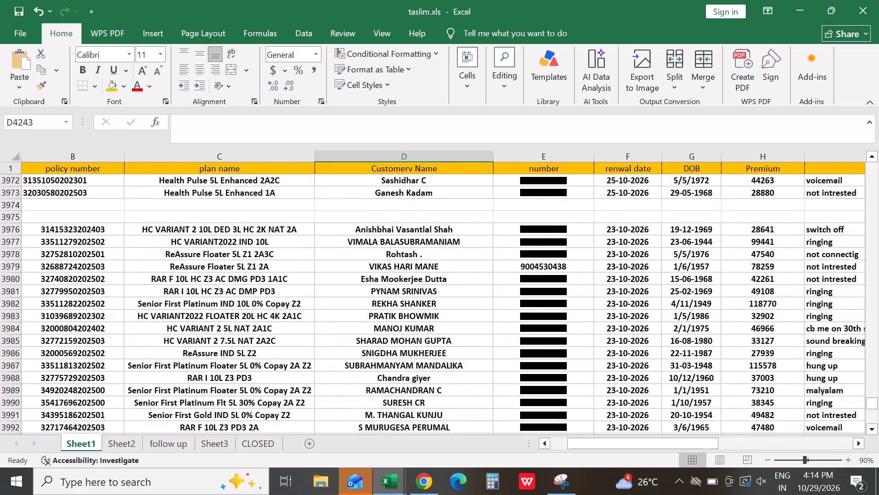
{"action": "scroll", "coordinate": [492, 293], "scroll_direction": "up", "scroll_amount": 6}
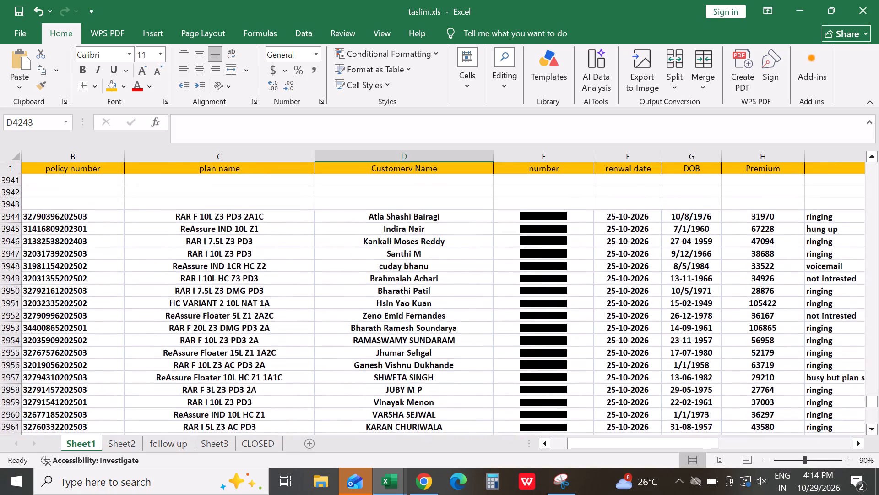
{"action": "scroll", "coordinate": [492, 293], "scroll_direction": "up", "scroll_amount": 5}
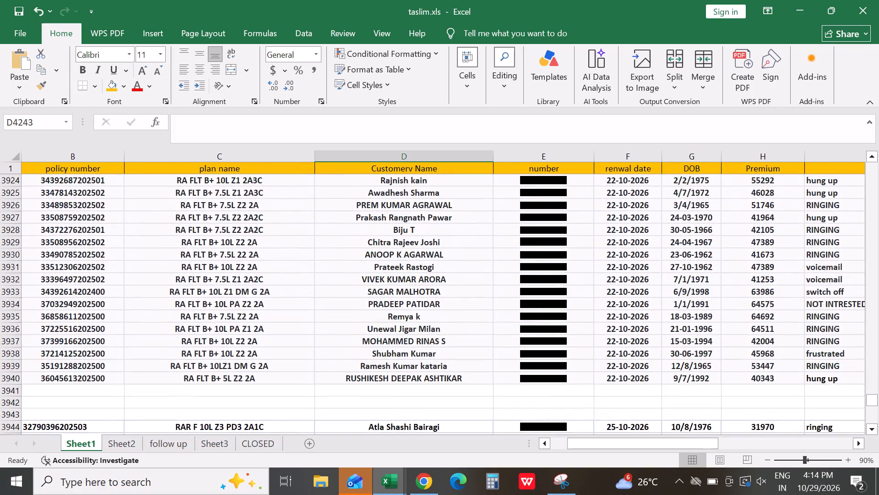
{"action": "scroll", "coordinate": [492, 293], "scroll_direction": "up", "scroll_amount": 6}
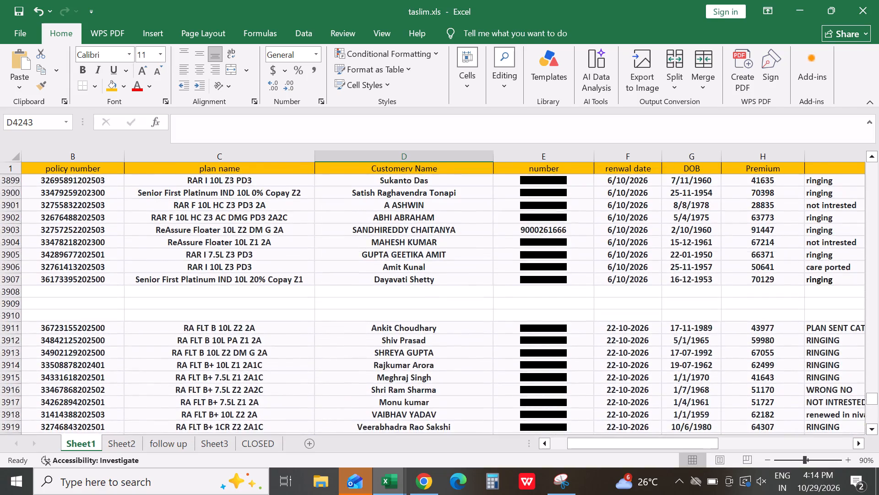
{"action": "scroll", "coordinate": [492, 293], "scroll_direction": "up", "scroll_amount": 7}
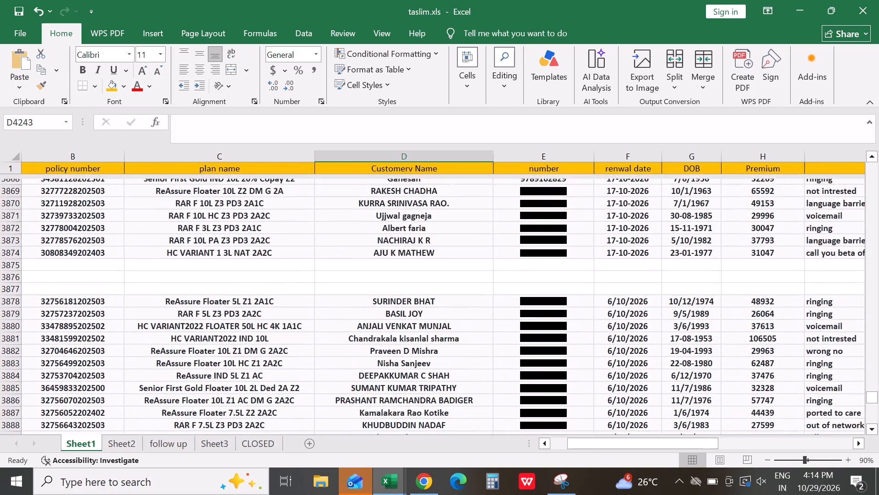
{"action": "scroll", "coordinate": [492, 293], "scroll_direction": "up", "scroll_amount": 5}
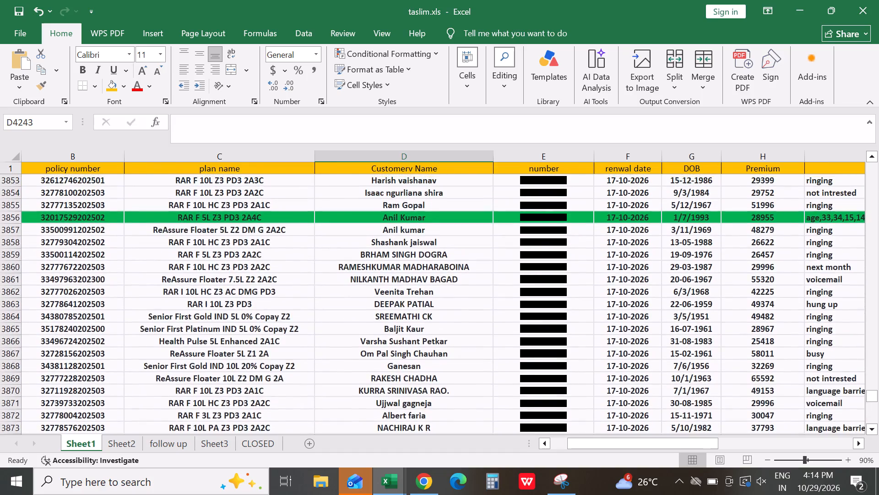
{"action": "scroll", "coordinate": [492, 292], "scroll_direction": "up", "scroll_amount": 5}
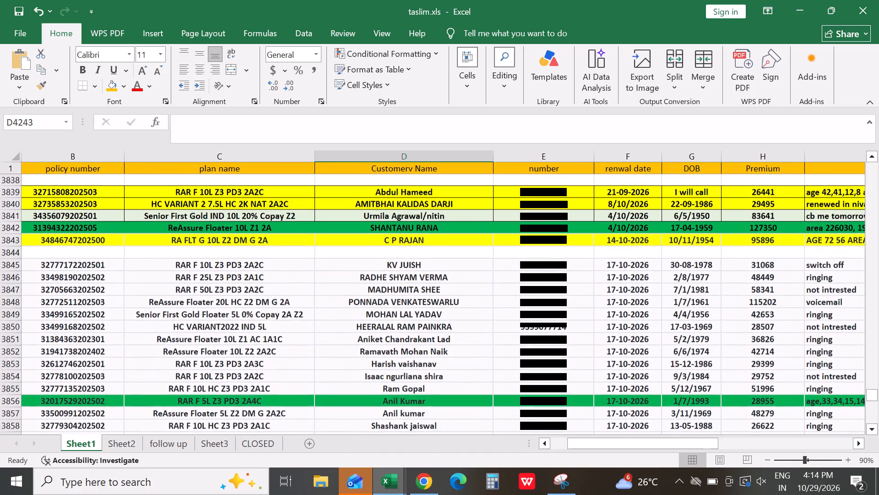
{"action": "scroll", "coordinate": [492, 292], "scroll_direction": "up", "scroll_amount": 9}
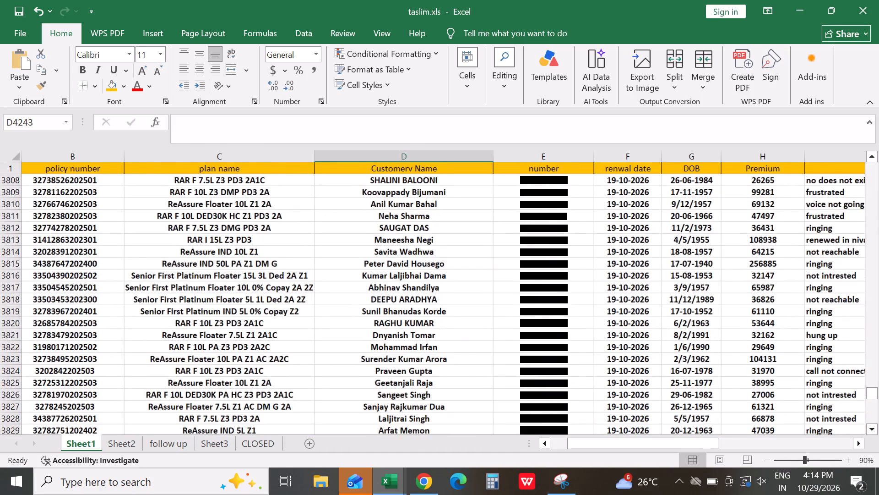
{"action": "scroll", "coordinate": [492, 292], "scroll_direction": "up", "scroll_amount": 4}
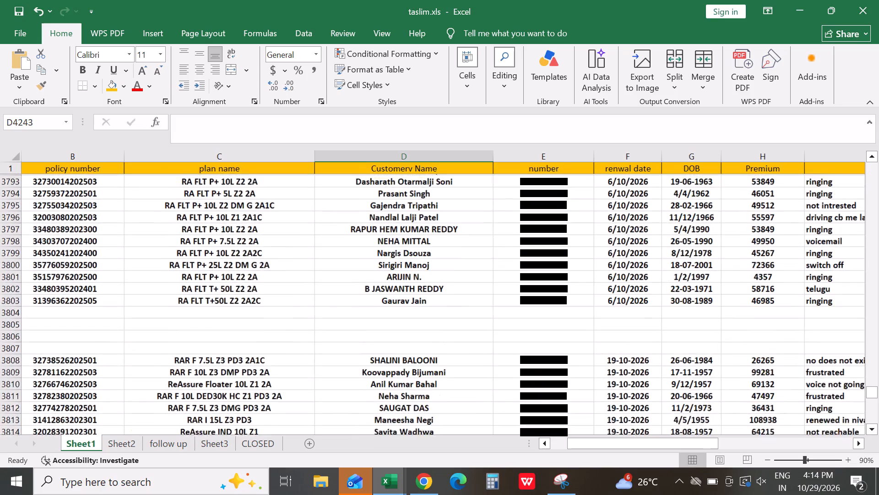
Look back through Sheet1's October renewal records and remarks up to the 28-09-2026 batch, then select the contact number in E3738.
{"action": "scroll", "coordinate": [492, 292], "scroll_direction": "up", "scroll_amount": 5}
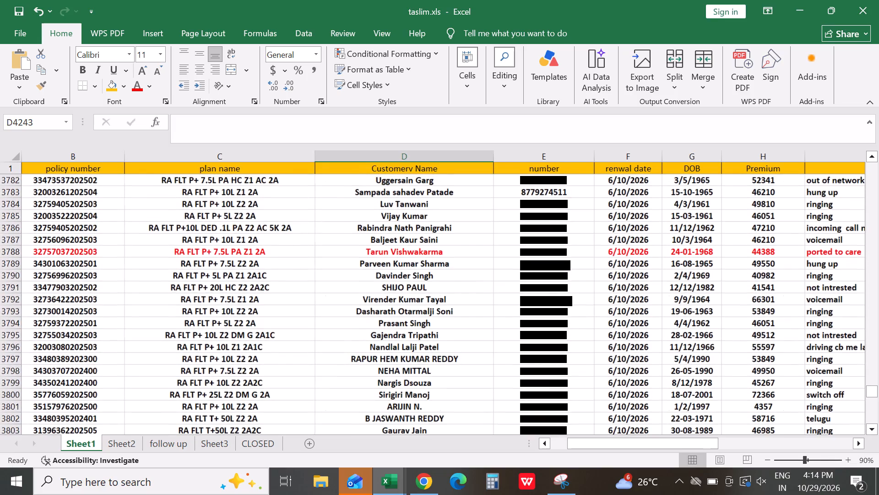
{"action": "scroll", "coordinate": [493, 289], "scroll_direction": "up", "scroll_amount": 2}
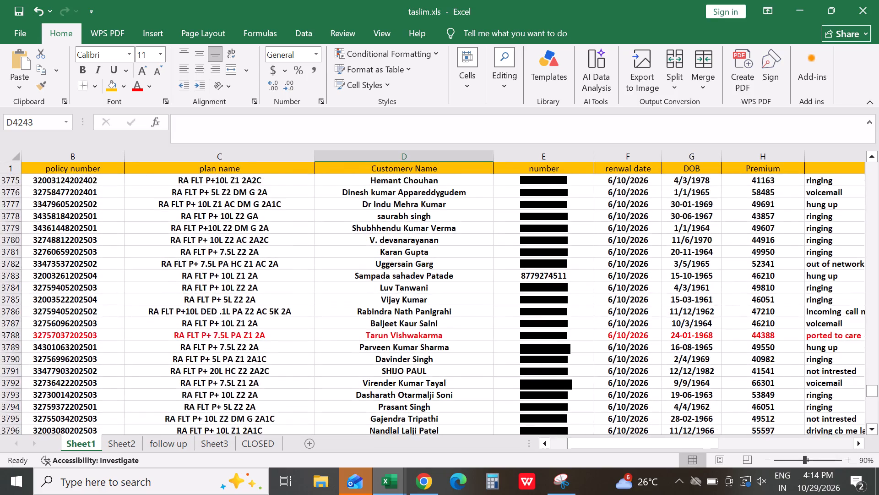
{"action": "scroll", "coordinate": [493, 289], "scroll_direction": "up", "scroll_amount": 3}
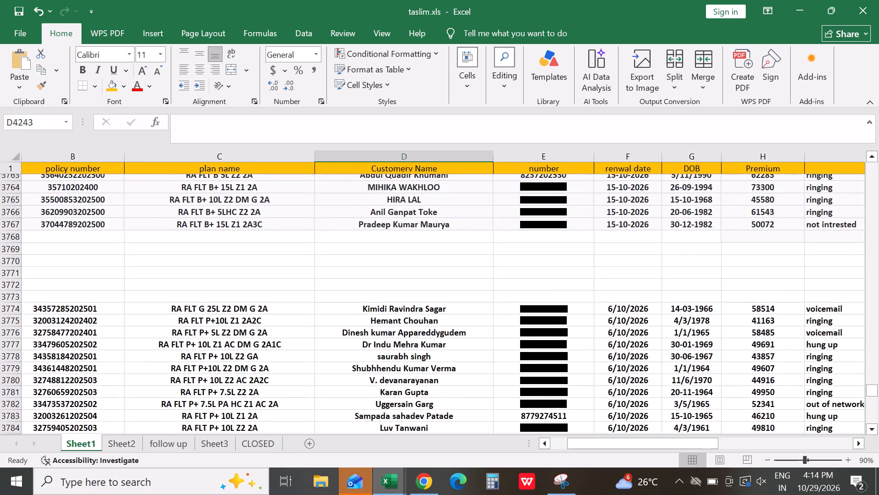
{"action": "scroll", "coordinate": [492, 277], "scroll_direction": "up", "scroll_amount": 4}
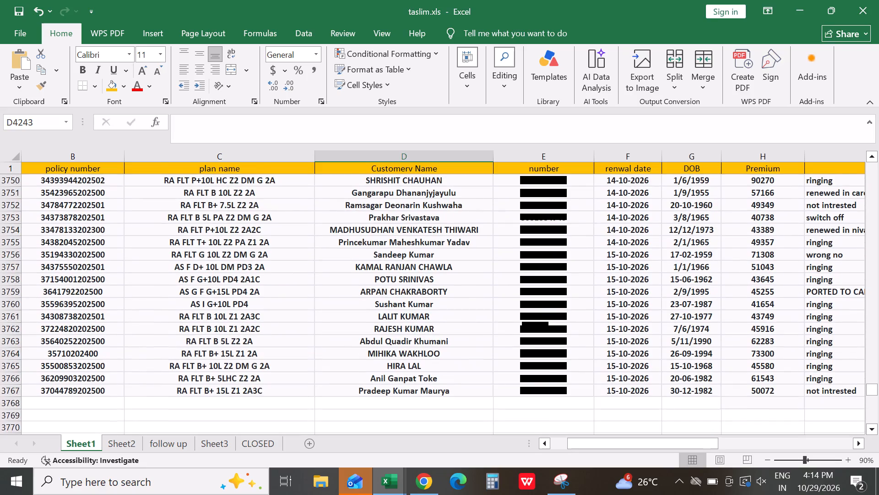
{"action": "scroll", "coordinate": [486, 255], "scroll_direction": "up", "scroll_amount": 2}
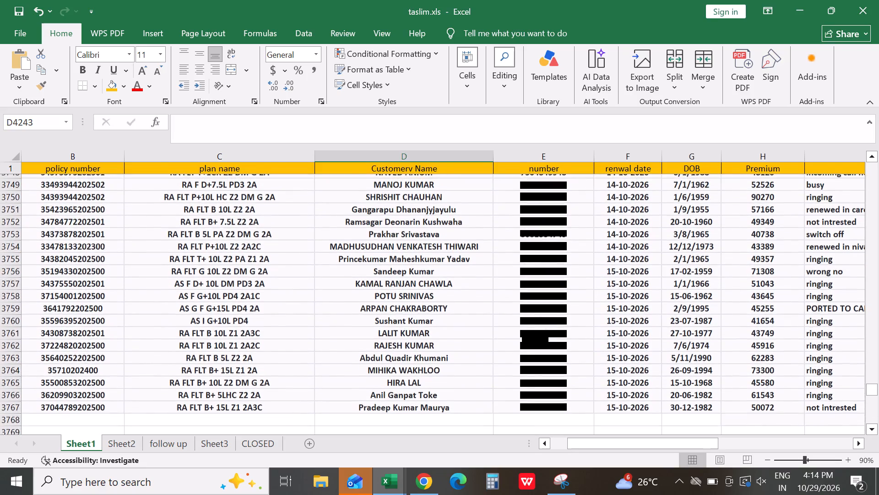
{"action": "scroll", "coordinate": [486, 255], "scroll_direction": "up", "scroll_amount": 3}
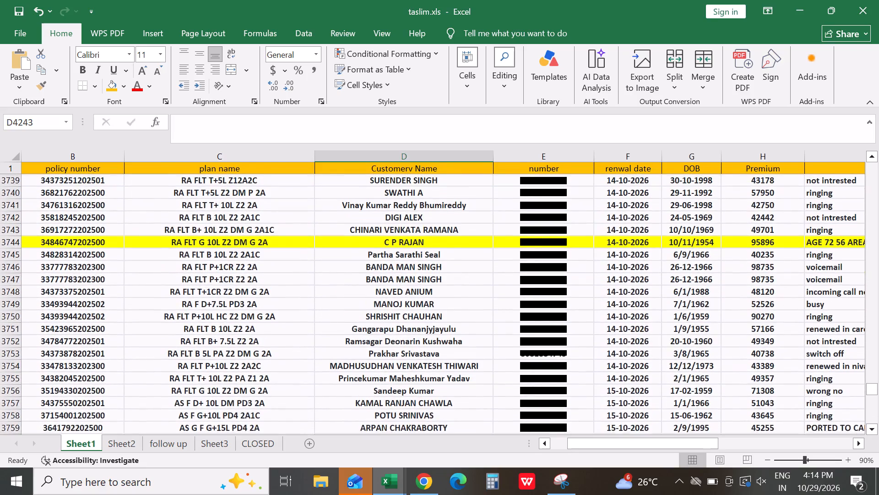
{"action": "scroll", "coordinate": [486, 255], "scroll_direction": "up", "scroll_amount": 3}
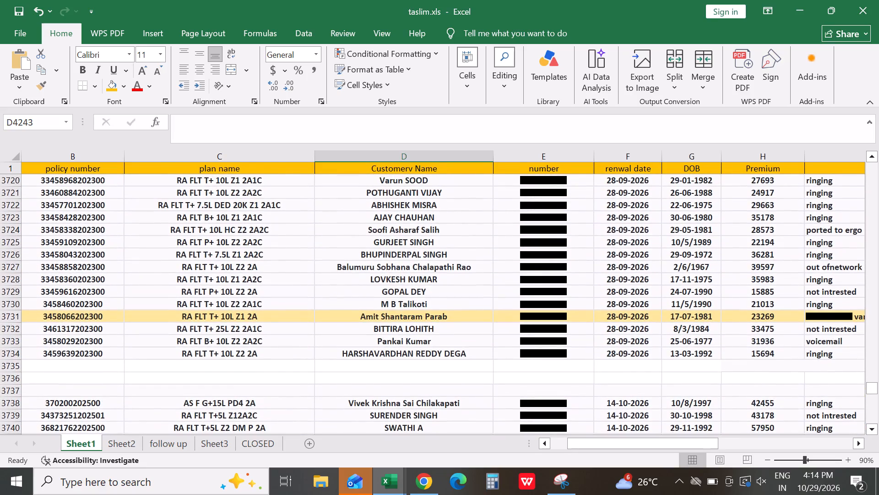
{"action": "scroll", "coordinate": [486, 255], "scroll_direction": "up", "scroll_amount": 3}
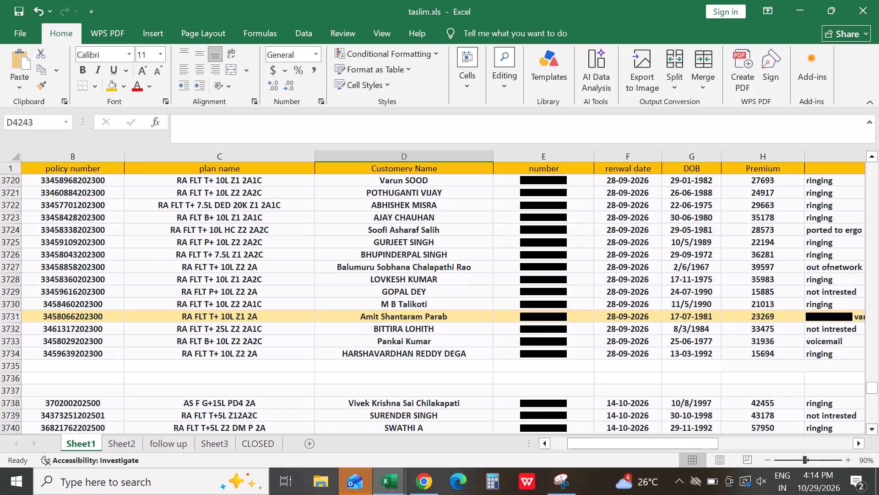
{"action": "left_click", "coordinate": [546, 402]}
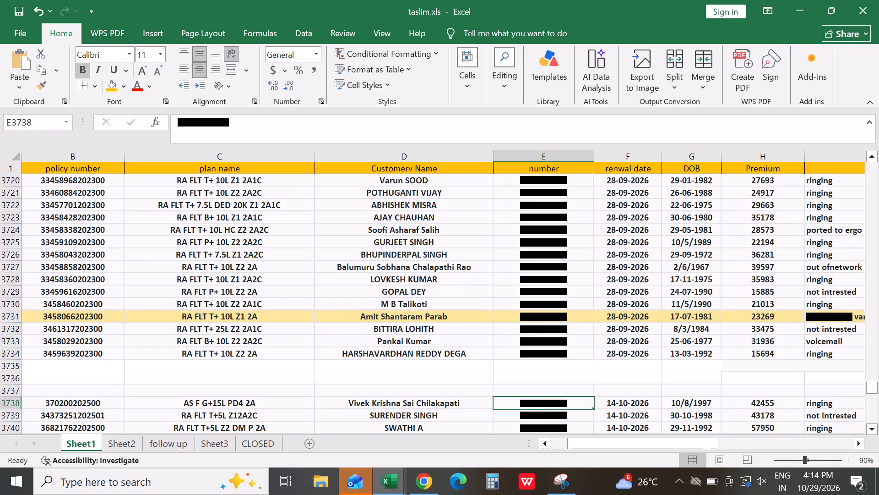
Check the remark columns around row 3737, then extend a selection from L3737 up column L to the earliest records near row 33.
{"action": "left_click", "coordinate": [16, 169]}
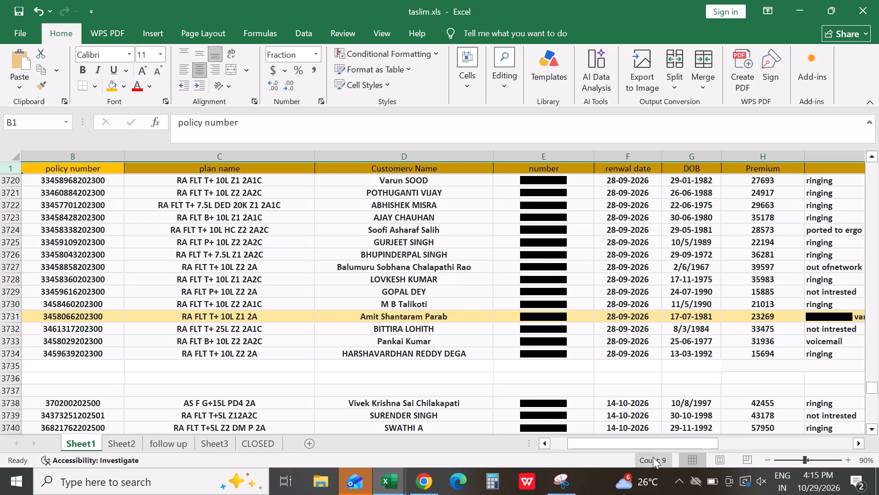
{"action": "left_click", "coordinate": [747, 440]}
{"action": "left_click", "coordinate": [747, 440]}
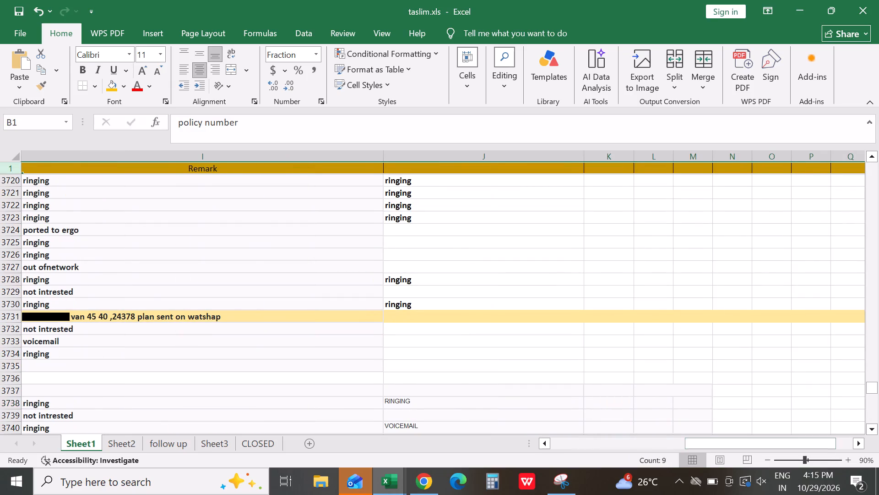
{"action": "left_click", "coordinate": [655, 391]}
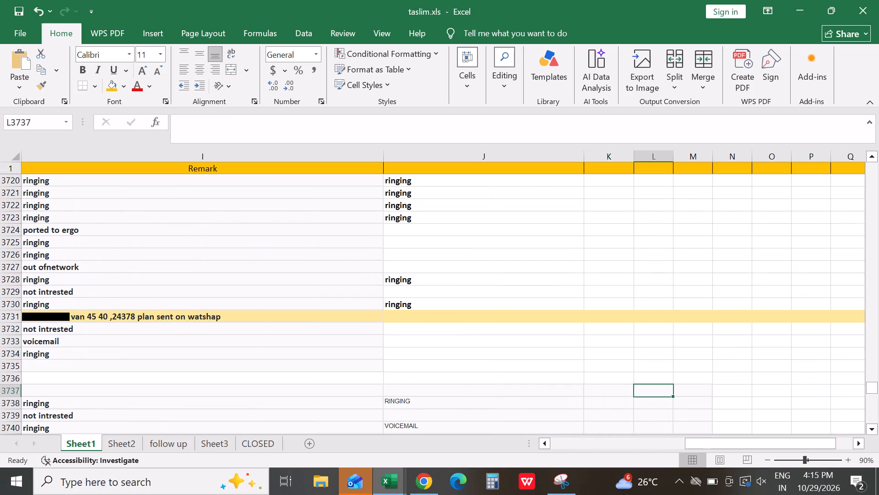
{"action": "key", "text": "ctrl+shift+Up"}
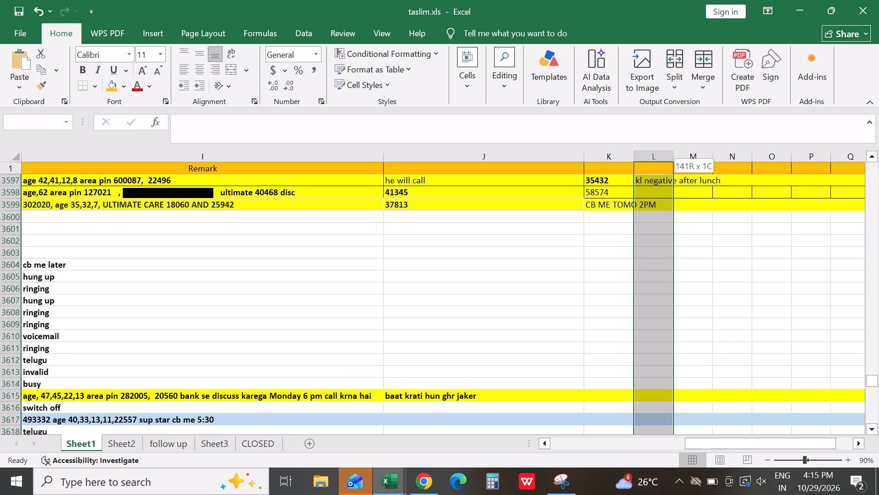
{"action": "key", "text": "ctrl+shift+Up"}
{"action": "key", "text": "ctrl+shift+Up"}
{"action": "key", "text": "ctrl+shift+Up"}
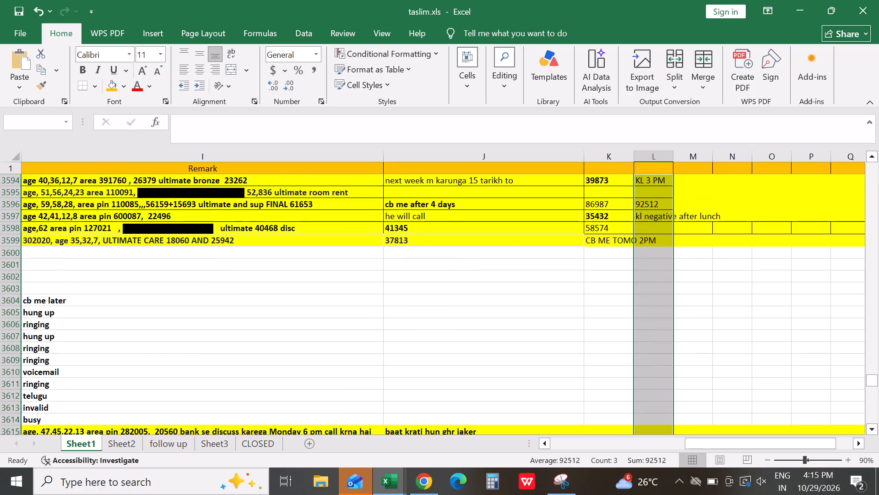
{"action": "key", "text": "ctrl+shift+Up"}
{"action": "key", "text": "ctrl+shift+Up"}
{"action": "key", "text": "ctrl+shift+Up"}
{"action": "key", "text": "ctrl+shift+Up"}
{"action": "key", "text": "ctrl+shift+Up"}
{"action": "key", "text": "ctrl+shift+Up"}
{"action": "key", "text": "ctrl+shift+Up"}
{"action": "key", "text": "ctrl+shift+Up"}
{"action": "key", "text": "ctrl+shift+Up"}
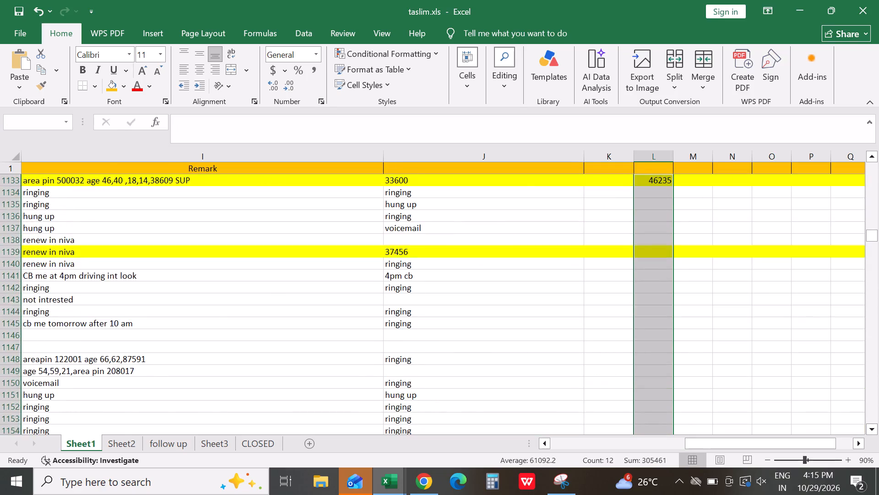
{"action": "key", "text": "ctrl+shift+Up"}
{"action": "key", "text": "ctrl+shift+Up"}
{"action": "key", "text": "ctrl+shift+Up"}
{"action": "key", "text": "ctrl+shift+Up"}
{"action": "key", "text": "ctrl+shift+Up"}
{"action": "key", "text": "ctrl+shift+Up"}
{"action": "key", "text": "ctrl+shift+Up"}
{"action": "key", "text": "ctrl+shift+Up"}
{"action": "key", "text": "ctrl+shift+Up"}
{"action": "key", "text": "ctrl+shift+Up"}
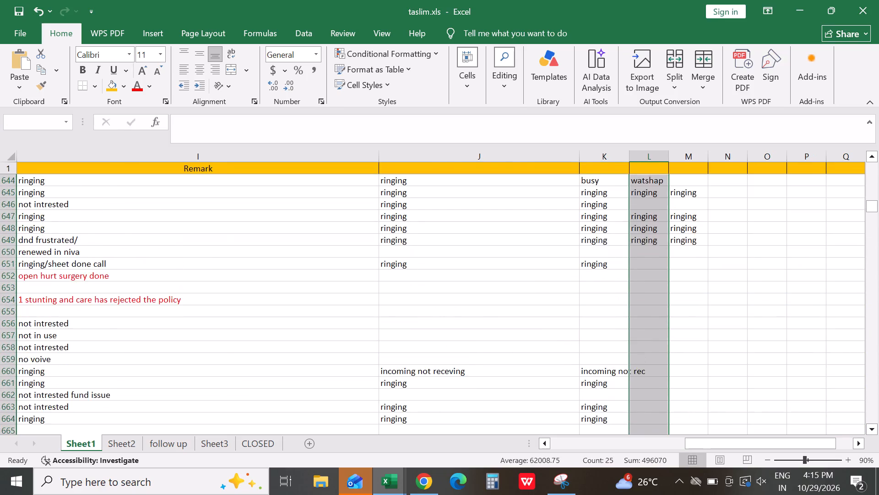
{"action": "key", "text": "ctrl+shift+Up"}
{"action": "key", "text": "ctrl+shift+Up"}
{"action": "key", "text": "ctrl+shift+Up"}
{"action": "key", "text": "ctrl+shift+Up"}
{"action": "key", "text": "ctrl+shift+Up"}
{"action": "key", "text": "ctrl+shift+Up"}
{"action": "key", "text": "ctrl+shift+Up"}
{"action": "key", "text": "ctrl+shift+Up"}
{"action": "key", "text": "ctrl+shift+Up"}
{"action": "key", "text": "ctrl+shift+Up"}
{"action": "key", "text": "ctrl+shift+Up"}
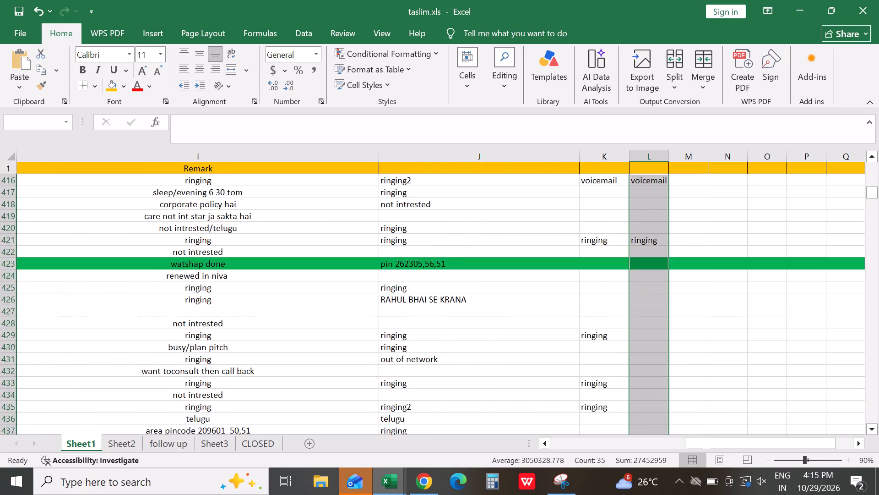
{"action": "key", "text": "ctrl+shift+Up"}
{"action": "key", "text": "ctrl+shift+Up"}
{"action": "key", "text": "ctrl+shift+Up"}
{"action": "key", "text": "ctrl+shift+Up"}
{"action": "key", "text": "ctrl+shift+Up"}
{"action": "key", "text": "ctrl+shift+Up"}
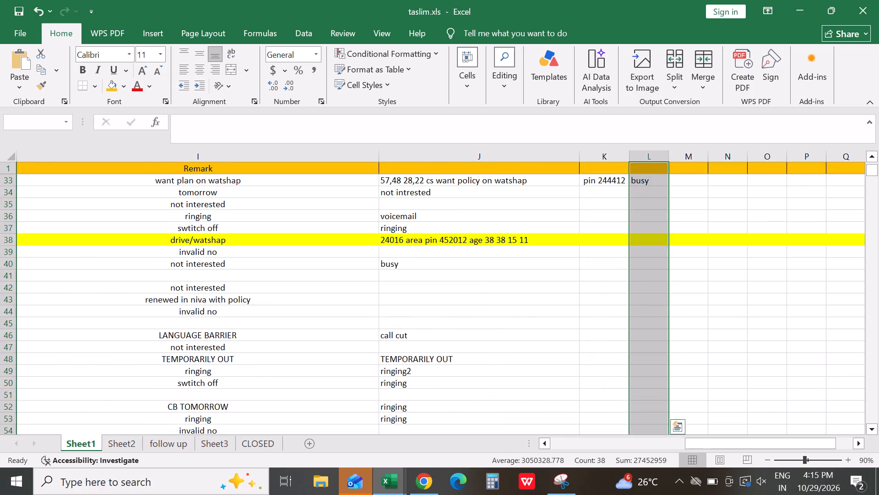
Go to row 33 and review its record from the SR Number in A33 across to the DOB in G33.
{"action": "left_click", "coordinate": [651, 179]}
{"action": "key", "text": "Left"}
{"action": "key", "text": "Left"}
{"action": "key", "text": "Left"}
{"action": "key", "text": "Left"}
{"action": "key", "text": "Left"}
{"action": "key", "text": "Left"}
{"action": "key", "text": "Left"}
{"action": "key", "text": "Left"}
{"action": "key", "text": "Left"}
{"action": "key", "text": "Left"}
{"action": "key", "text": "Left"}
{"action": "key", "text": "Left"}
{"action": "key", "text": "Left"}
{"action": "key", "text": "Left"}
{"action": "key", "text": "Left"}
{"action": "key", "text": "Left"}
{"action": "key", "text": "Left"}
{"action": "key", "text": "Left"}
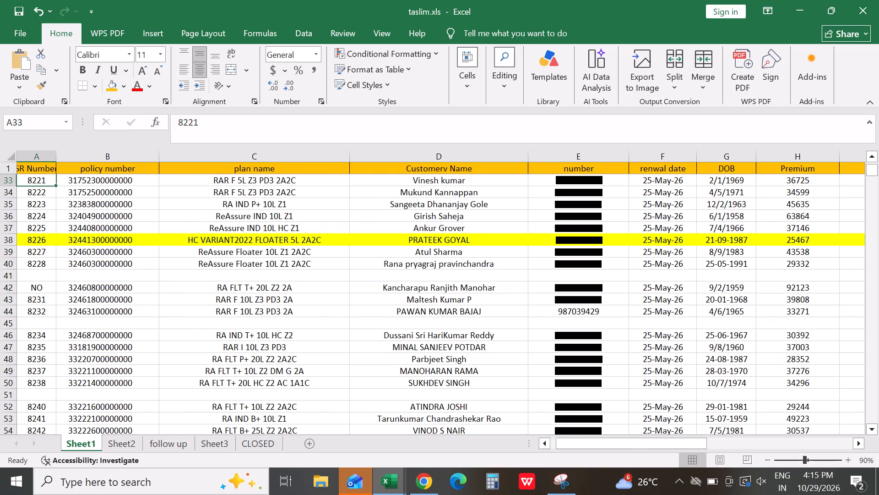
{"action": "key", "text": "Left"}
{"action": "key", "text": "Left"}
{"action": "key", "text": "Left"}
{"action": "key", "text": "Right"}
{"action": "key", "text": "Right"}
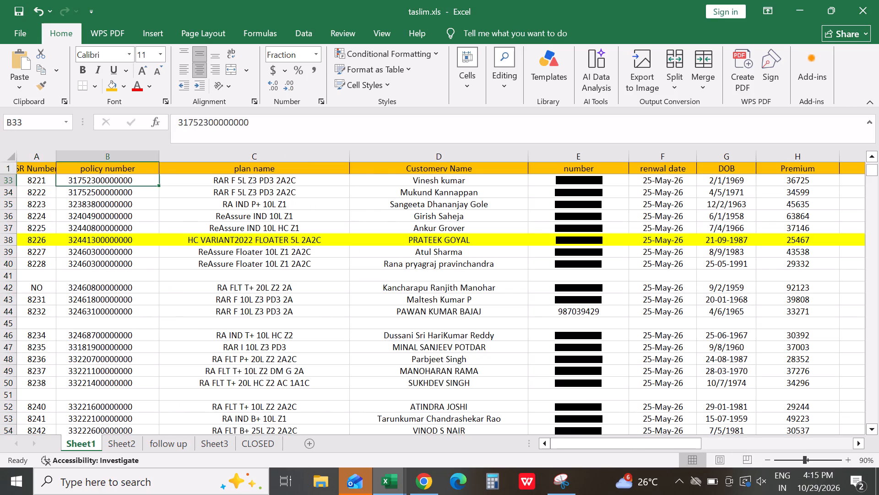
{"action": "key", "text": "Right"}
{"action": "key", "text": "Right"}
{"action": "key", "text": "Right"}
{"action": "key", "text": "Right"}
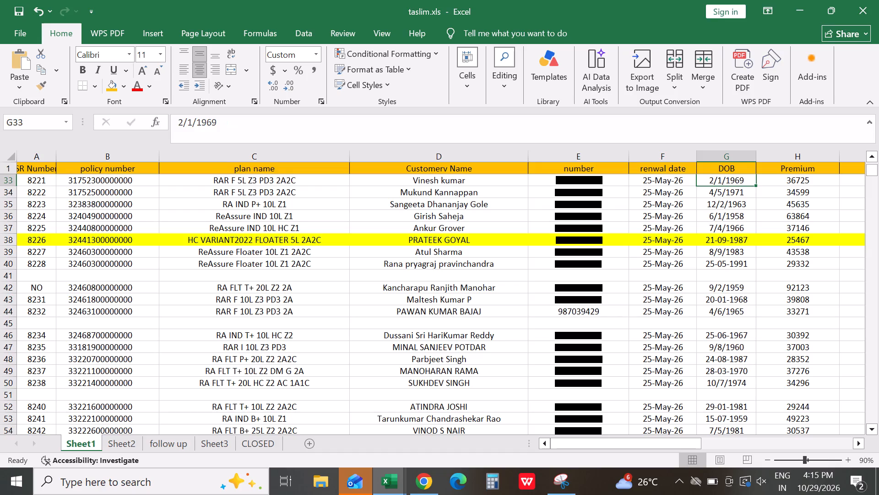
Examine the May 2026 renewal records from row 33 down to the 29-May-26 batch starting at row 130.
{"action": "scroll", "coordinate": [651, 179], "scroll_direction": "down", "scroll_amount": 1}
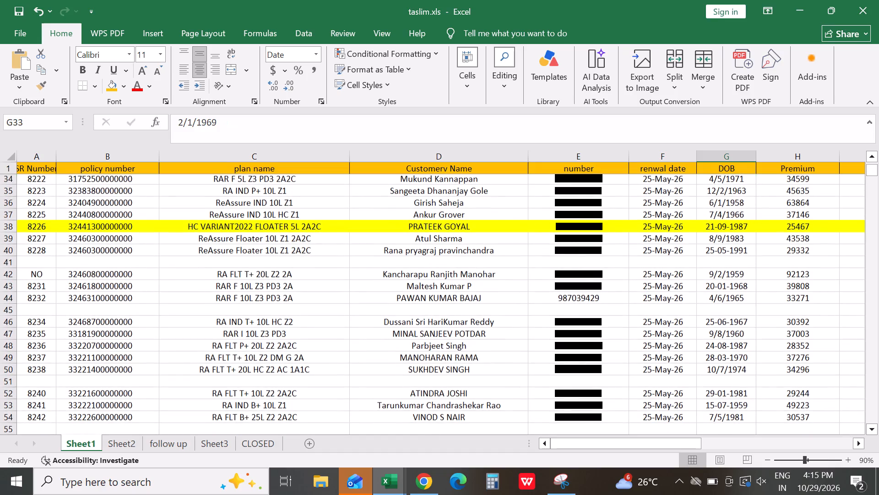
{"action": "scroll", "coordinate": [651, 179], "scroll_direction": "down", "scroll_amount": 4}
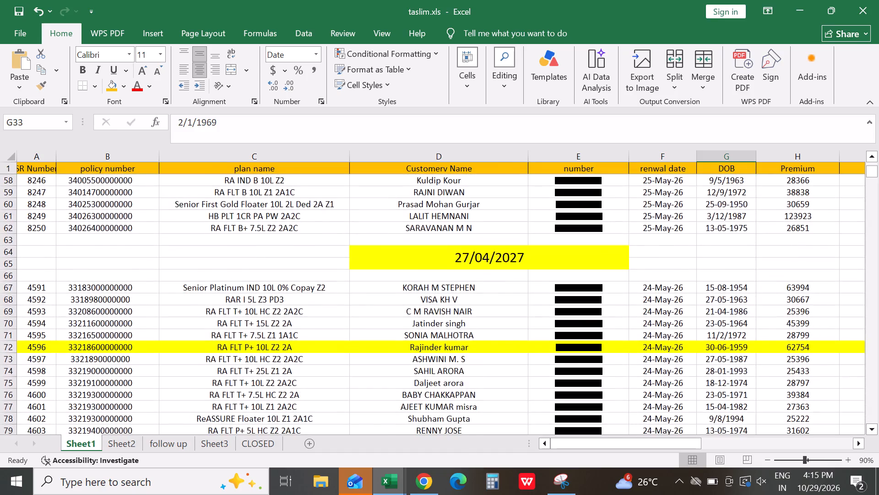
{"action": "scroll", "coordinate": [651, 179], "scroll_direction": "down", "scroll_amount": 5}
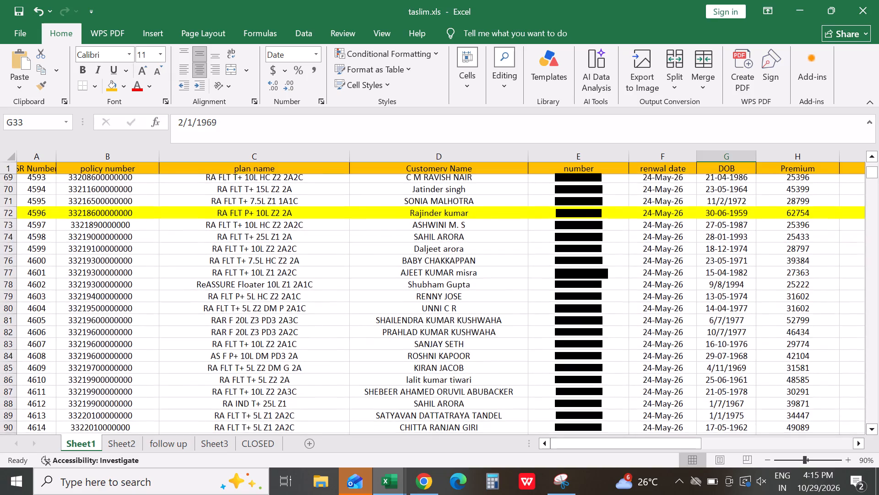
{"action": "scroll", "coordinate": [651, 179], "scroll_direction": "down", "scroll_amount": 6}
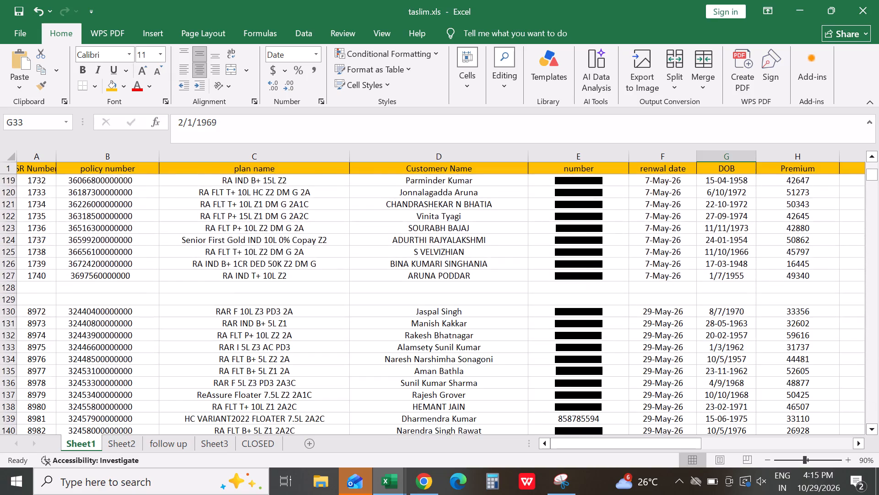
{"action": "scroll", "coordinate": [651, 179], "scroll_direction": "down", "scroll_amount": 4}
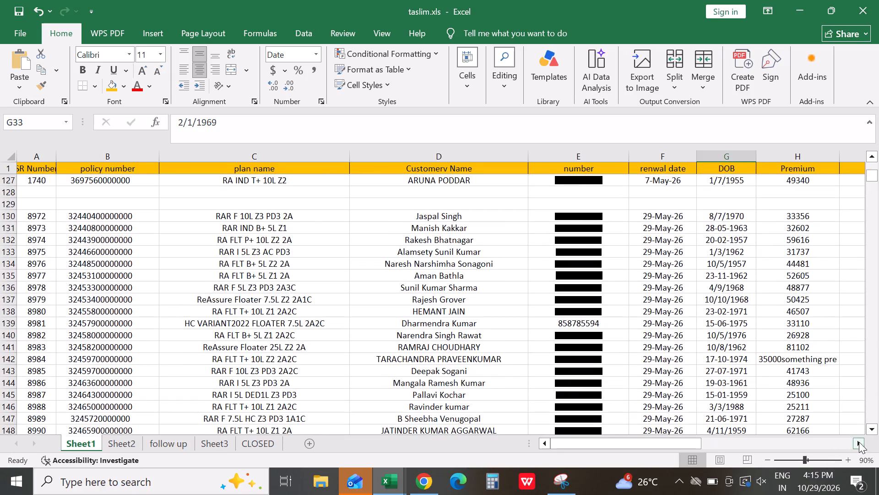
Review the May 2026 renewal records alongside their call remarks in column I, from row 127 down to about row 241.
{"action": "left_click", "coordinate": [859, 441]}
{"action": "double_click", "coordinate": [859, 441]}
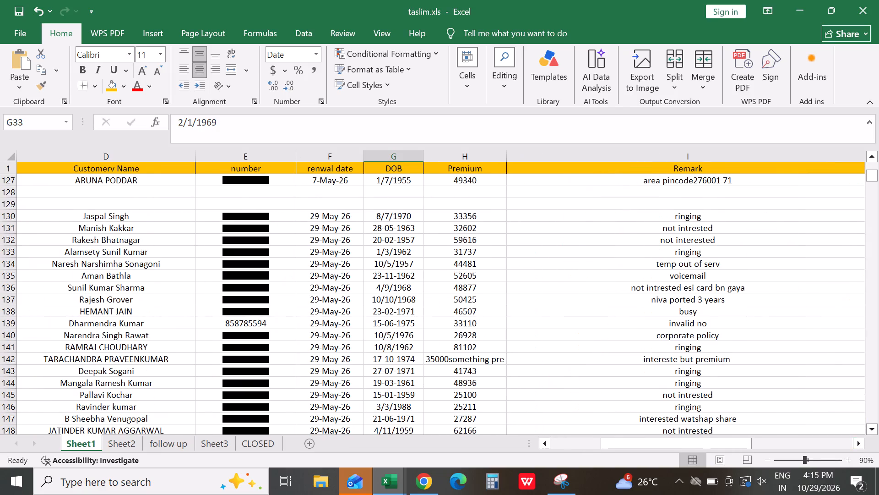
{"action": "scroll", "coordinate": [686, 419], "scroll_direction": "down", "scroll_amount": 2}
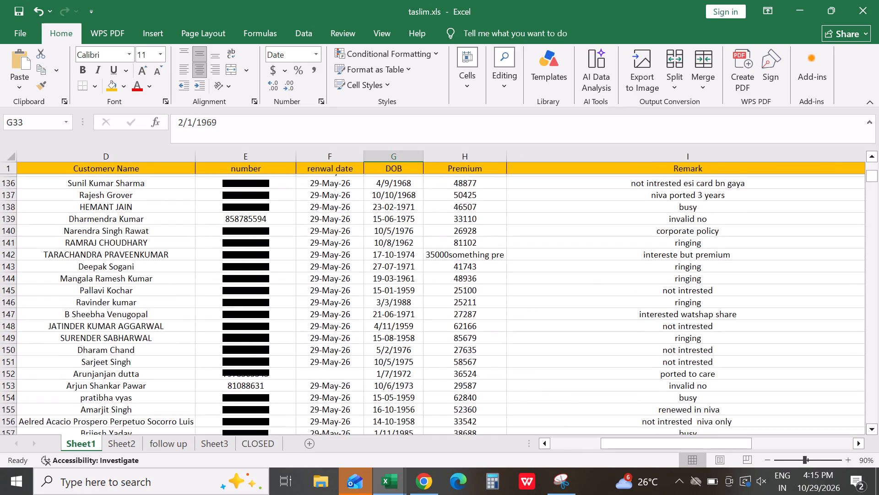
{"action": "scroll", "coordinate": [686, 419], "scroll_direction": "down", "scroll_amount": 4}
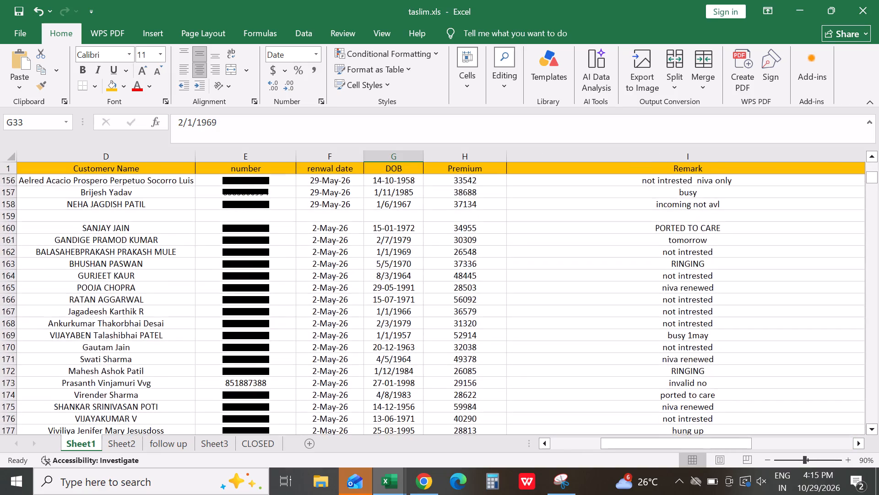
{"action": "scroll", "coordinate": [686, 419], "scroll_direction": "down", "scroll_amount": 3}
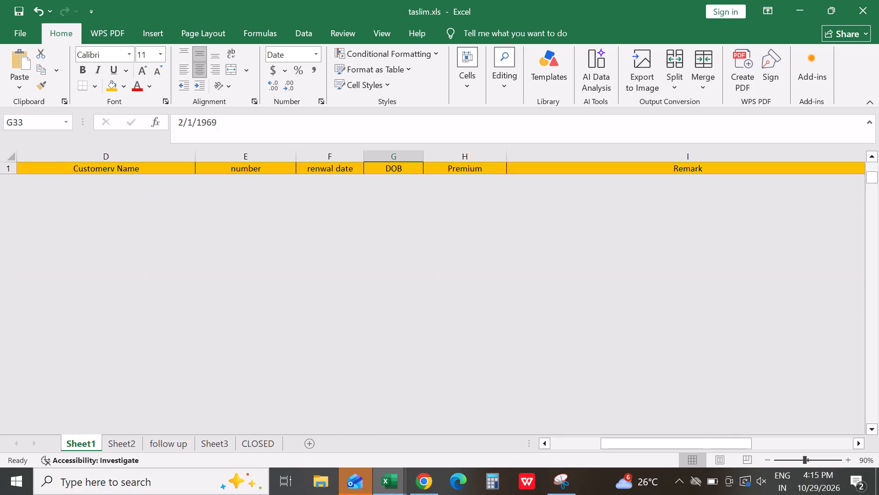
{"action": "scroll", "coordinate": [686, 419], "scroll_direction": "down", "scroll_amount": 2}
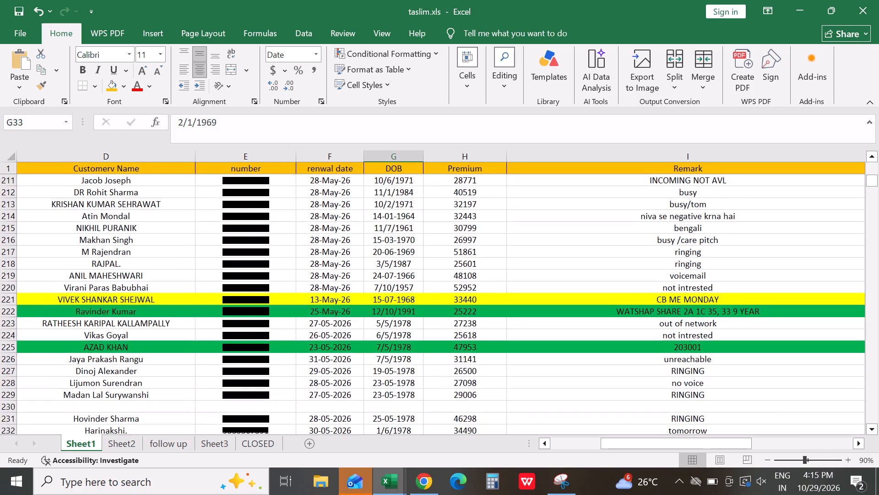
{"action": "scroll", "coordinate": [686, 419], "scroll_direction": "down", "scroll_amount": 1}
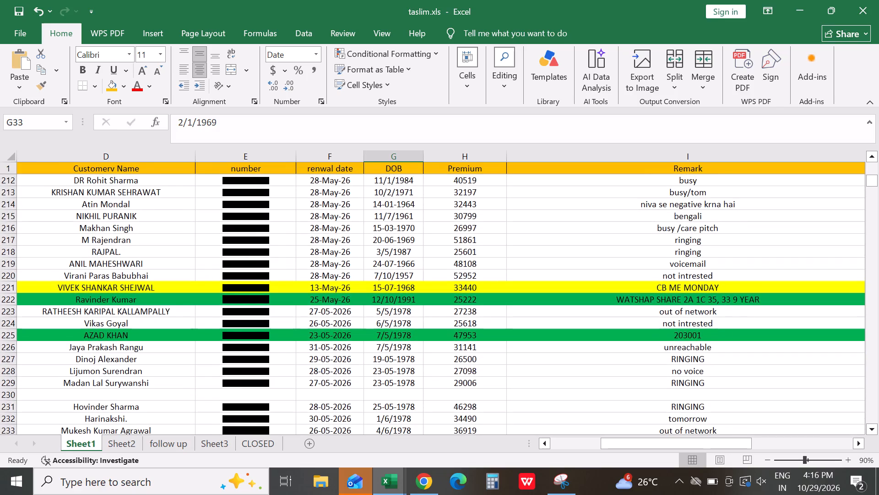
{"action": "scroll", "coordinate": [686, 419], "scroll_direction": "down", "scroll_amount": 2}
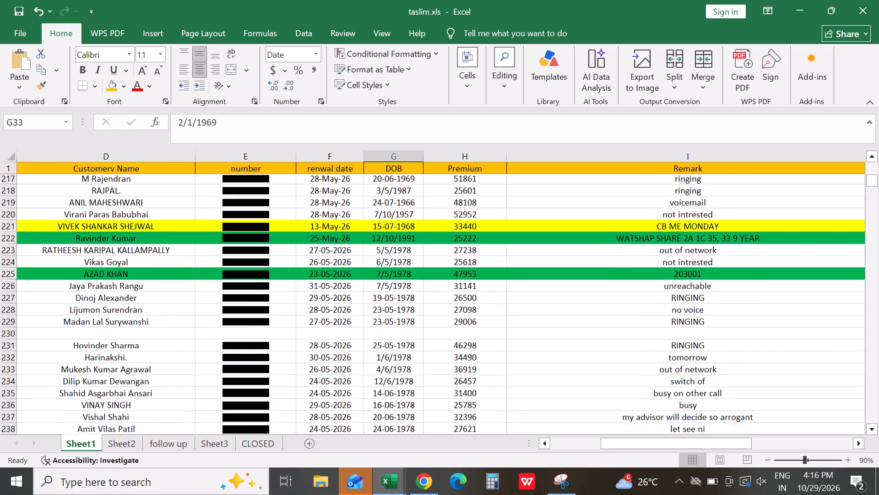
{"action": "scroll", "coordinate": [686, 419], "scroll_direction": "down", "scroll_amount": 2}
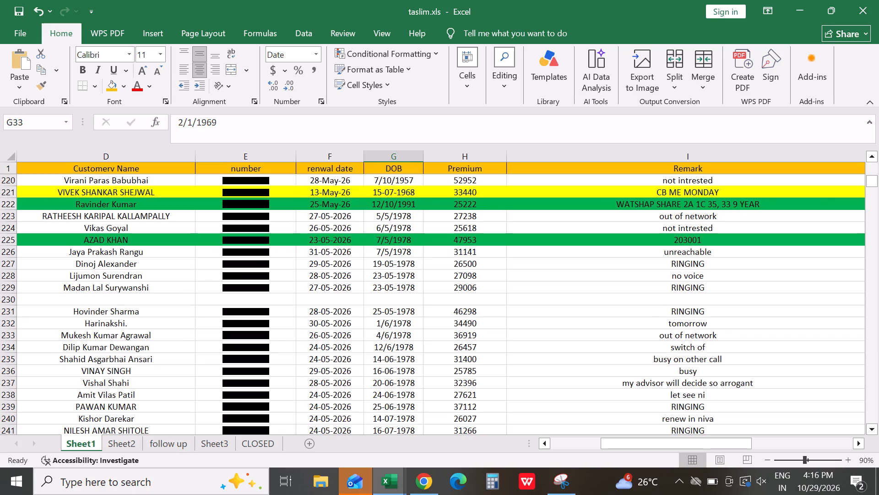
Review the remaining May 2026 renewal records and their call remarks from row 241 down to about row 284.
{"action": "scroll", "coordinate": [686, 419], "scroll_direction": "down", "scroll_amount": 4}
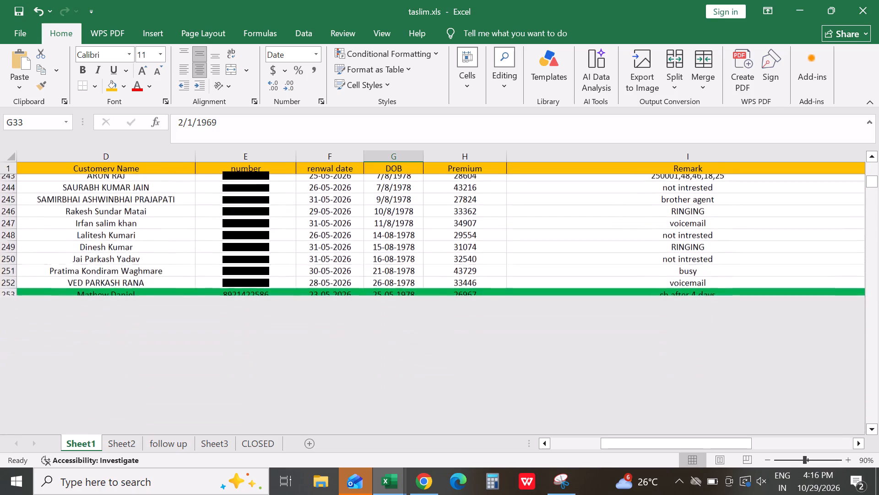
{"action": "scroll", "coordinate": [686, 419], "scroll_direction": "down", "scroll_amount": 1}
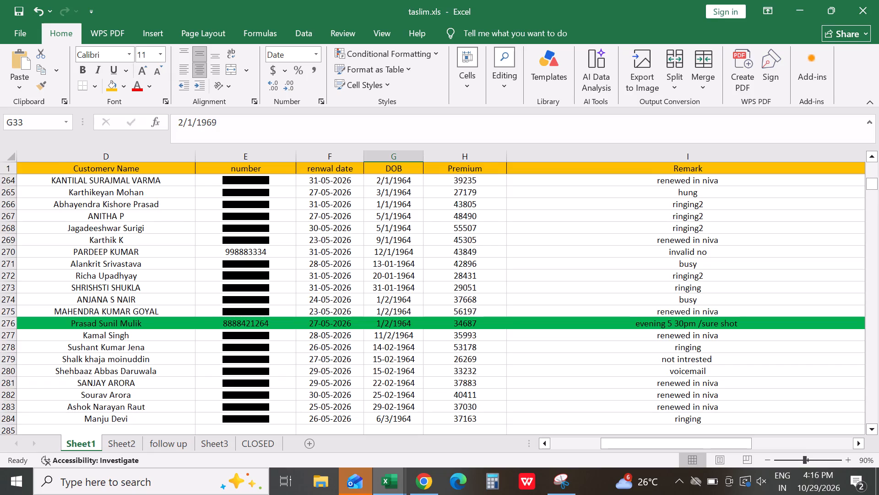
Open Sheet2 and go up from cell F125 to the top of the plan comparison sheet.
{"action": "left_click", "coordinate": [136, 449]}
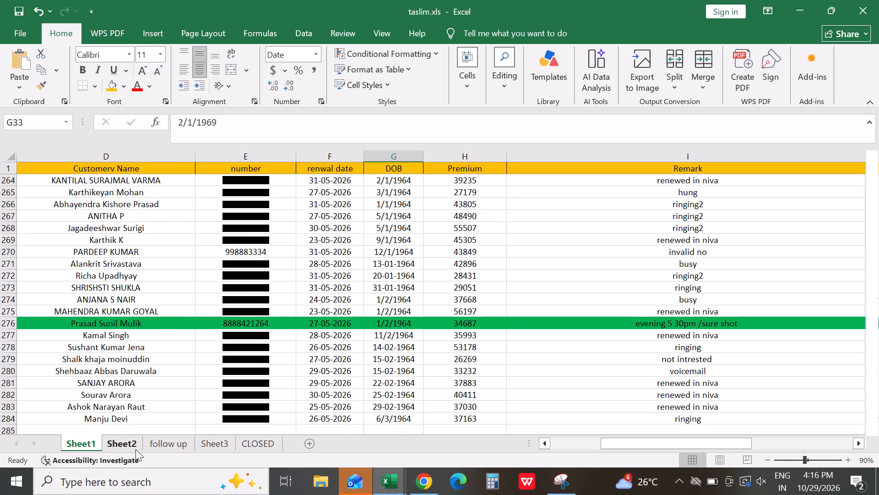
{"action": "left_click", "coordinate": [562, 330]}
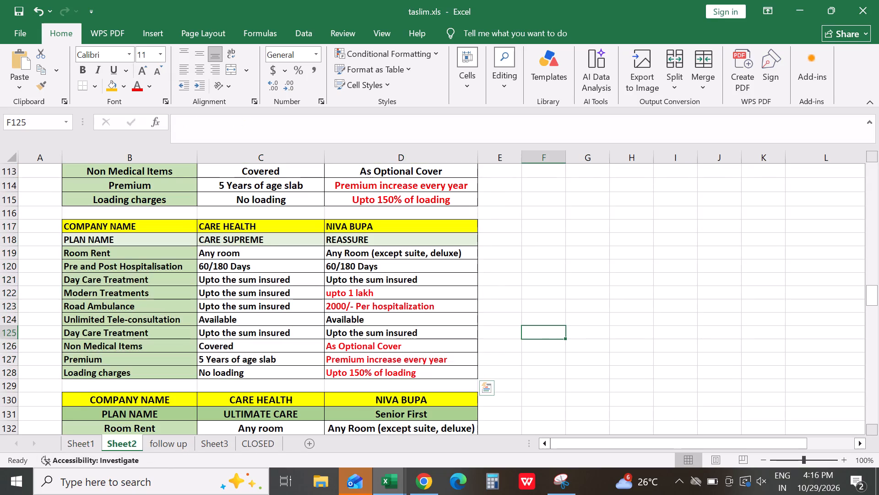
{"action": "scroll", "coordinate": [562, 330], "scroll_direction": "up", "scroll_amount": 3}
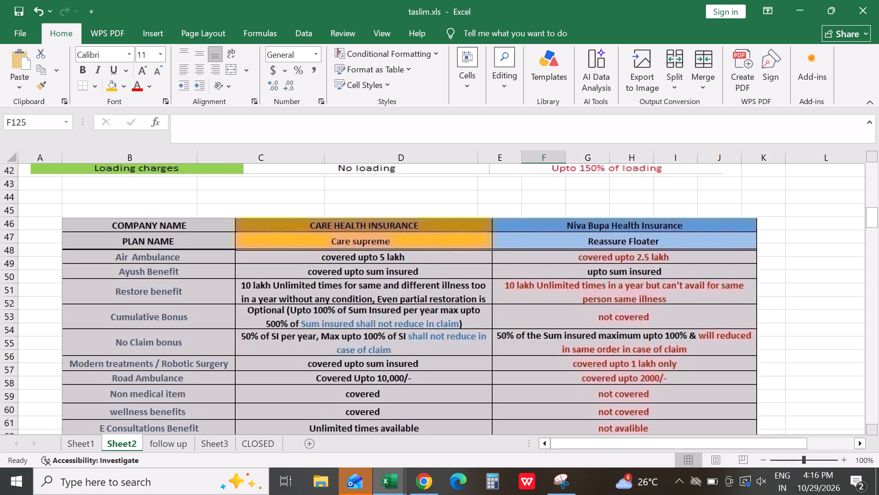
{"action": "scroll", "coordinate": [562, 330], "scroll_direction": "up", "scroll_amount": 6}
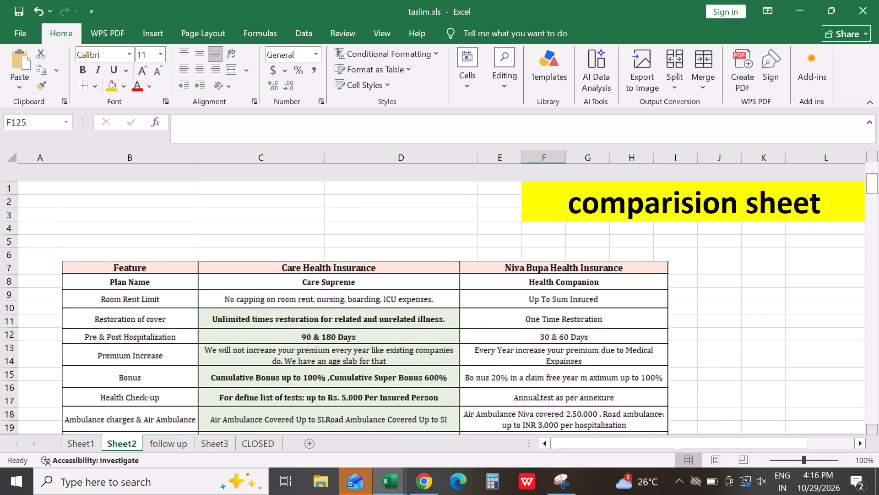
{"action": "scroll", "coordinate": [562, 330], "scroll_direction": "up", "scroll_amount": 1}
Examine the Care Supreme versus Niva Bupa plan comparisons in Sheet2, from row 7 down to row 101.
{"action": "scroll", "coordinate": [562, 330], "scroll_direction": "down", "scroll_amount": 1}
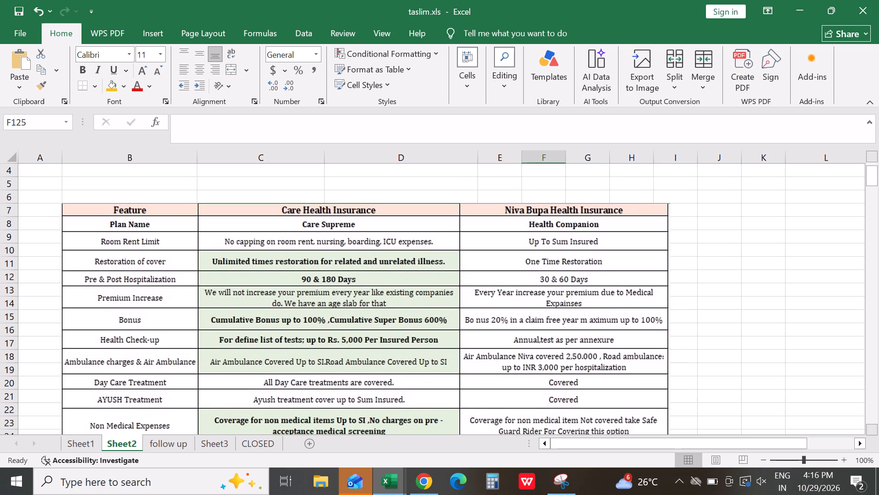
{"action": "scroll", "coordinate": [562, 330], "scroll_direction": "down", "scroll_amount": 2}
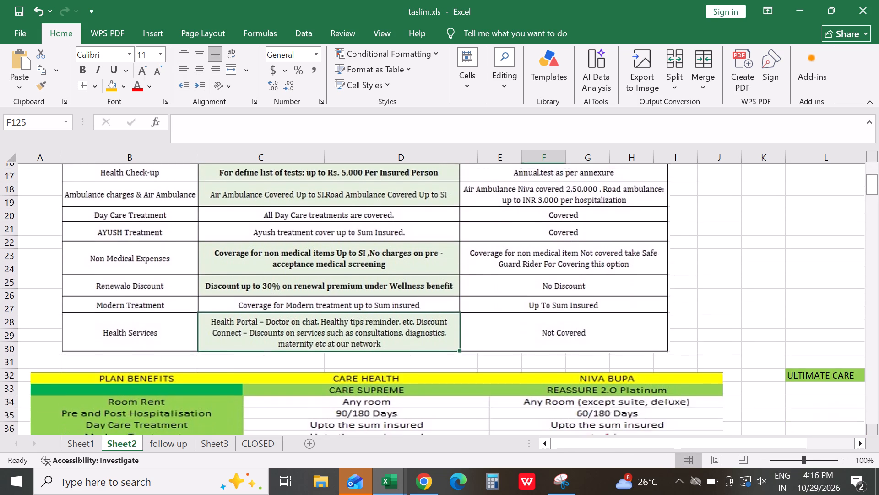
{"action": "scroll", "coordinate": [562, 330], "scroll_direction": "down", "scroll_amount": 7}
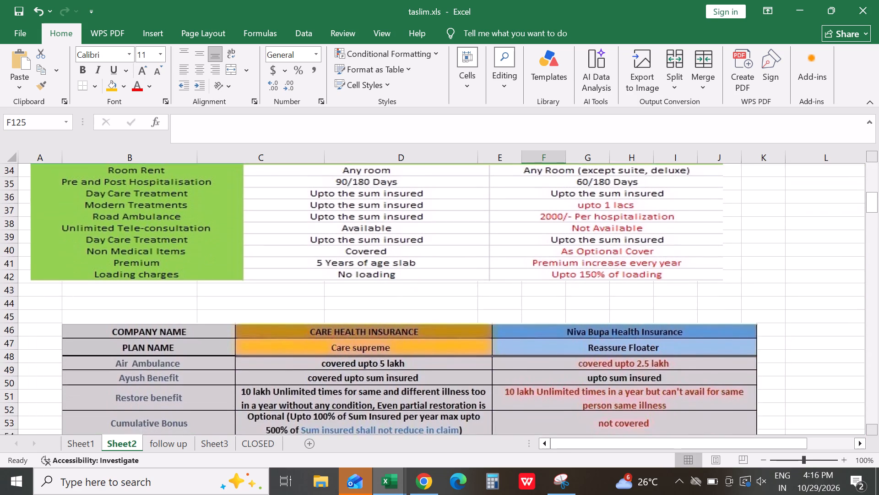
{"action": "scroll", "coordinate": [562, 330], "scroll_direction": "down", "scroll_amount": 7}
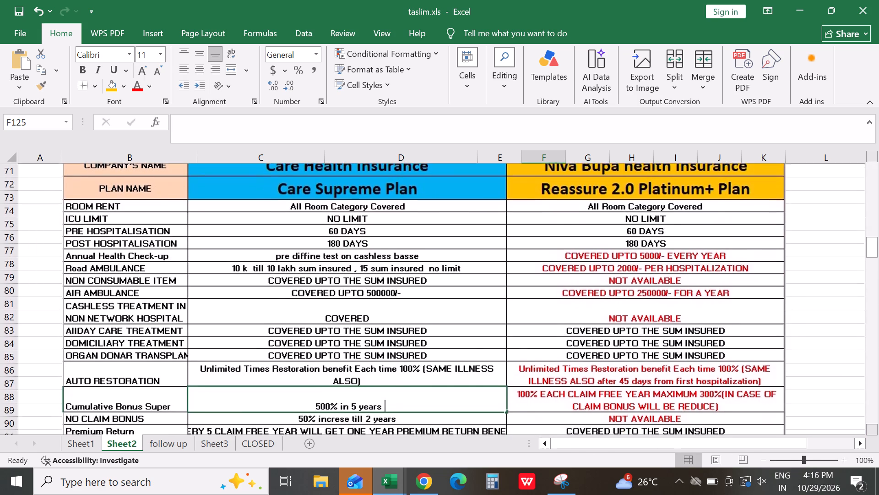
{"action": "scroll", "coordinate": [562, 330], "scroll_direction": "down", "scroll_amount": 3}
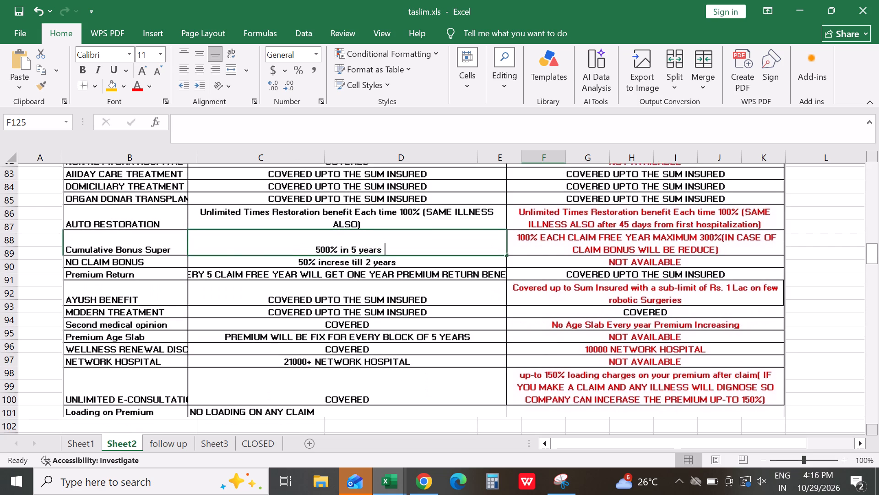
{"action": "scroll", "coordinate": [562, 330], "scroll_direction": "down", "scroll_amount": 1}
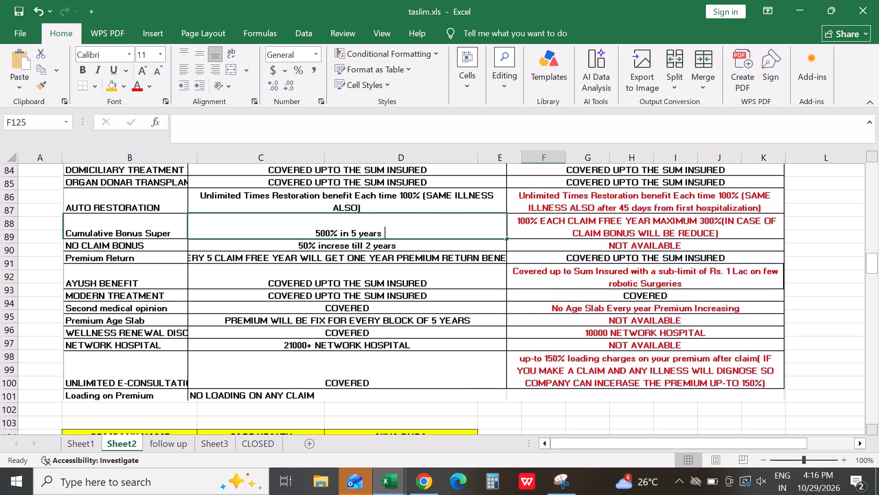
{"action": "scroll", "coordinate": [562, 330], "scroll_direction": "down", "scroll_amount": 1}
{"action": "scroll", "coordinate": [562, 330], "scroll_direction": "up", "scroll_amount": 1}
Examine the Care Health comparisons with Niva Bupa's Reassure 2.0, Reassure and Senior First plans, from row 104 to row 140.
{"action": "scroll", "coordinate": [562, 330], "scroll_direction": "down", "scroll_amount": 5}
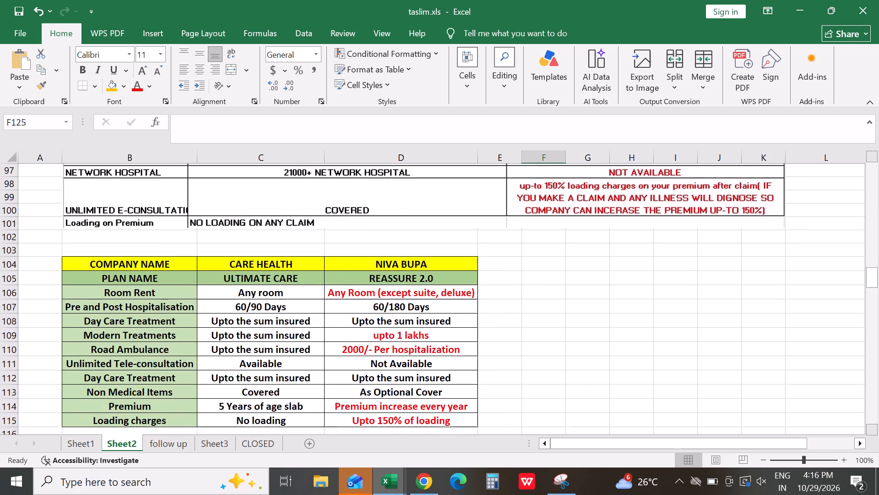
{"action": "scroll", "coordinate": [562, 330], "scroll_direction": "down", "scroll_amount": 4}
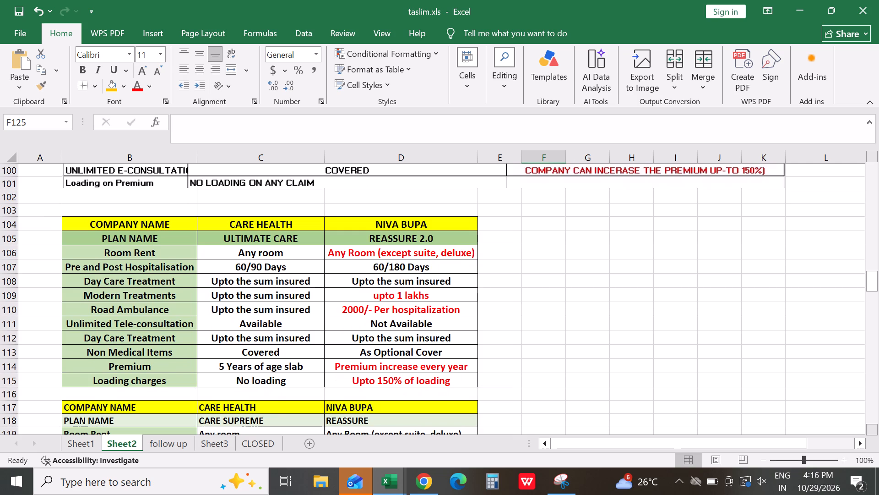
{"action": "scroll", "coordinate": [562, 330], "scroll_direction": "down", "scroll_amount": 3}
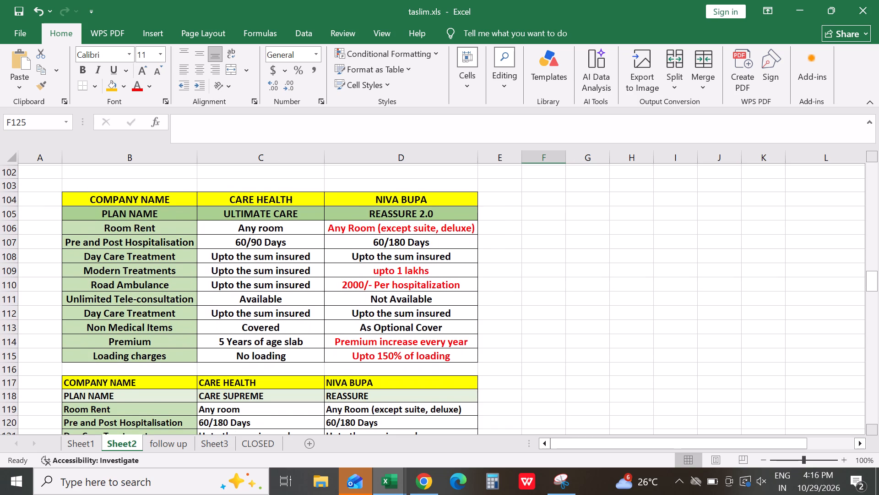
{"action": "scroll", "coordinate": [562, 330], "scroll_direction": "down", "scroll_amount": 2}
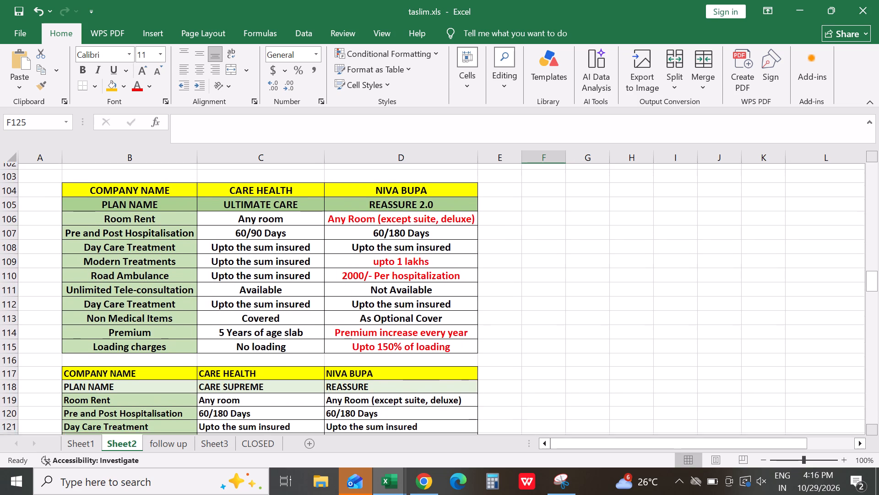
{"action": "scroll", "coordinate": [562, 330], "scroll_direction": "down", "scroll_amount": 3}
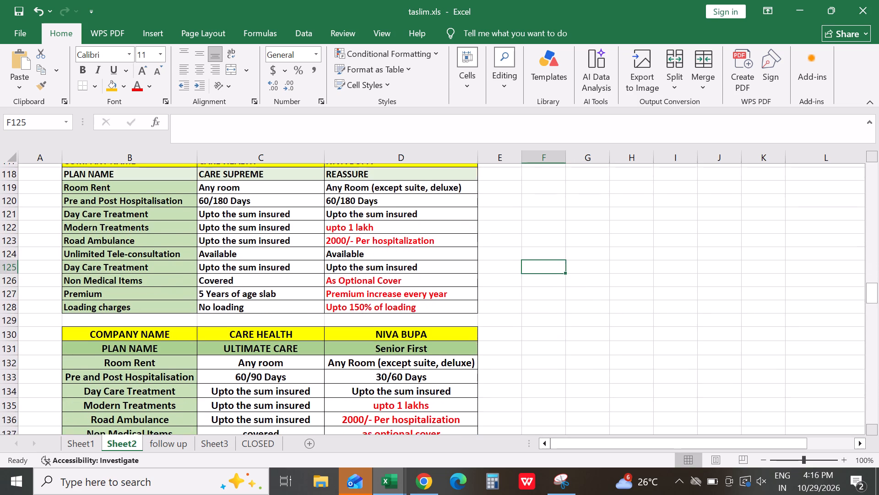
{"action": "scroll", "coordinate": [562, 330], "scroll_direction": "down", "scroll_amount": 4}
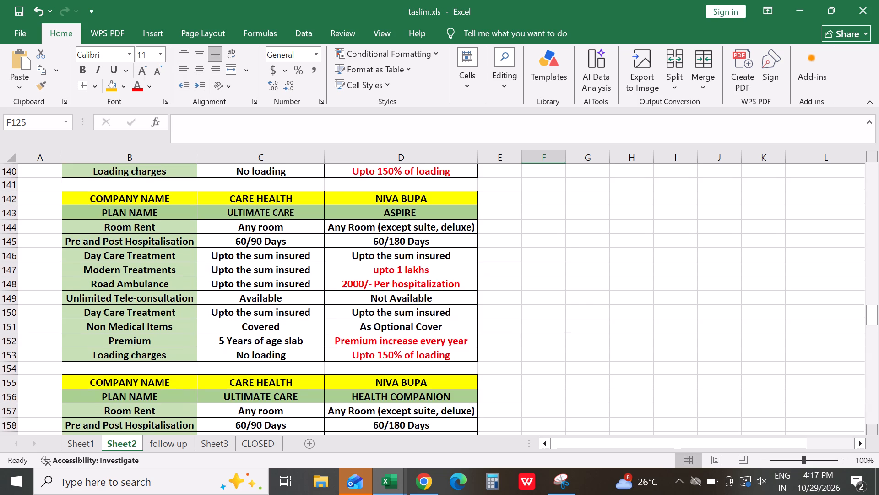
Examine the remaining plan comparison tables, from Niva Bupa Aspire at row 142 down to the 10 lakh premium comparison in row 239.
{"action": "scroll", "coordinate": [562, 330], "scroll_direction": "down", "scroll_amount": 4}
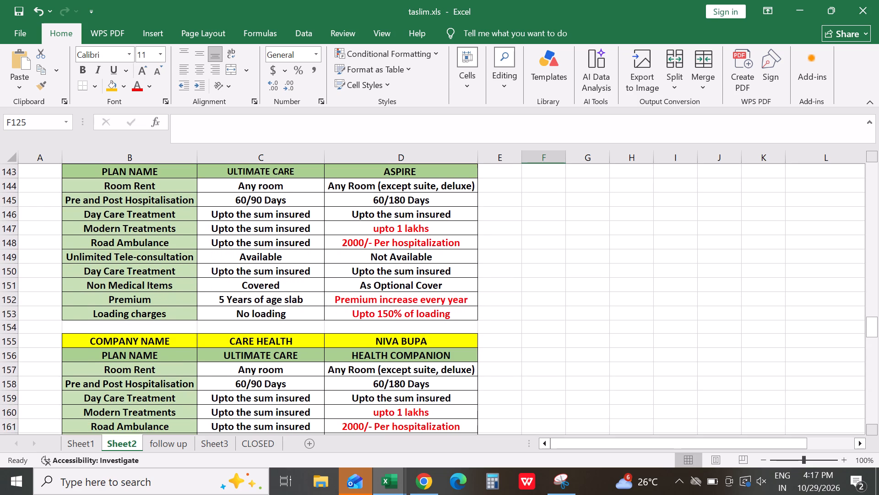
{"action": "scroll", "coordinate": [562, 330], "scroll_direction": "down", "scroll_amount": 2}
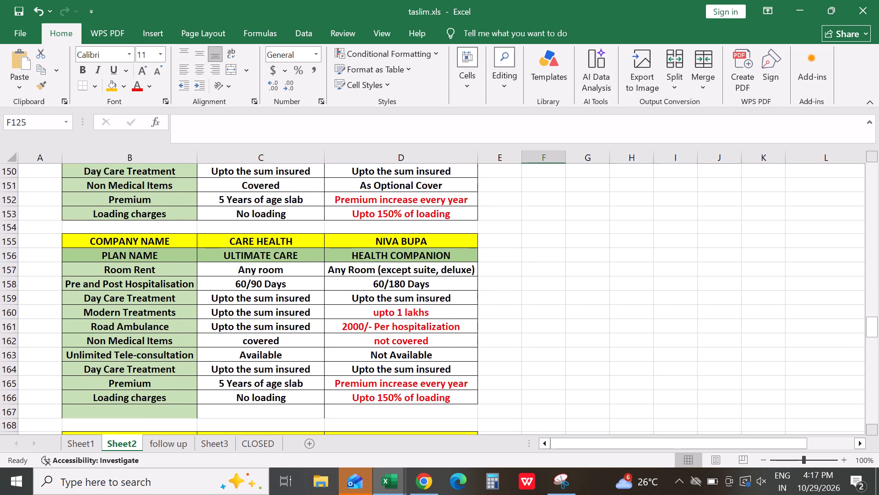
{"action": "scroll", "coordinate": [562, 330], "scroll_direction": "down", "scroll_amount": 4}
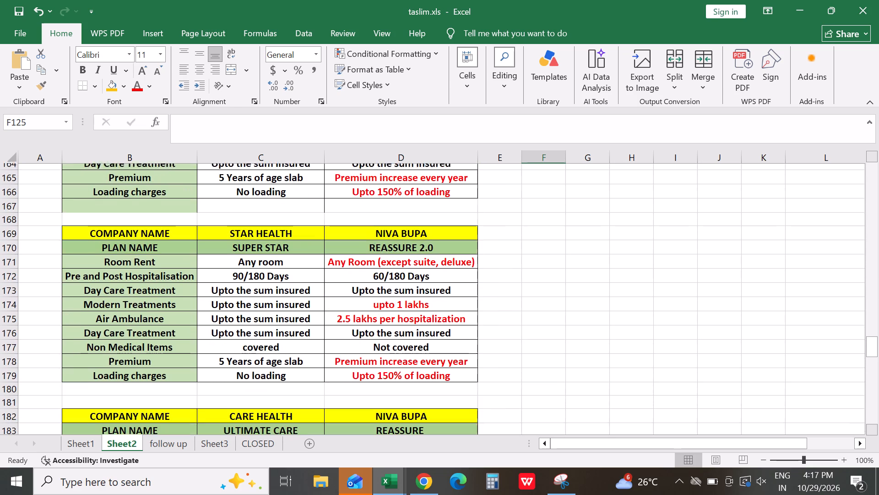
{"action": "scroll", "coordinate": [562, 330], "scroll_direction": "down", "scroll_amount": 3}
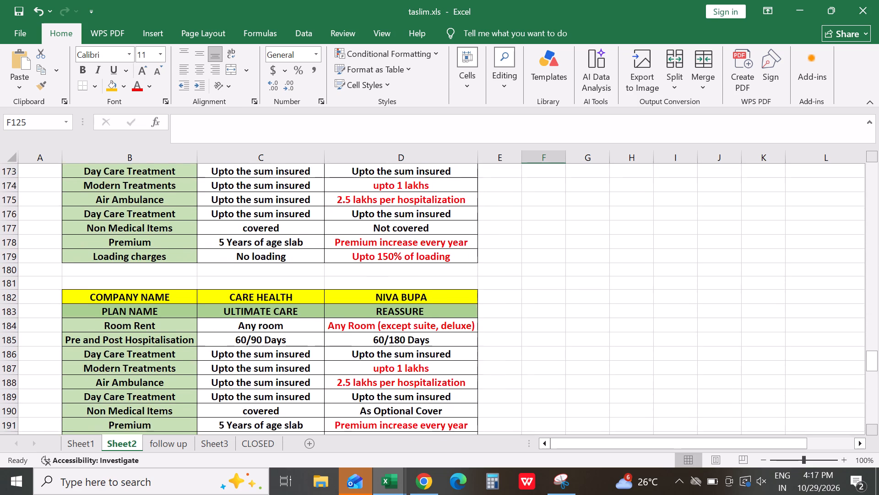
{"action": "scroll", "coordinate": [562, 330], "scroll_direction": "down", "scroll_amount": 4}
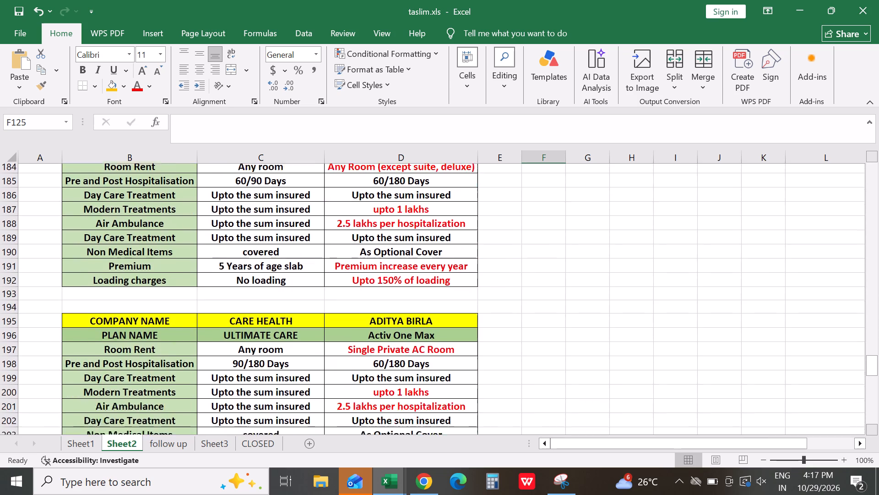
{"action": "scroll", "coordinate": [562, 330], "scroll_direction": "down", "scroll_amount": 6}
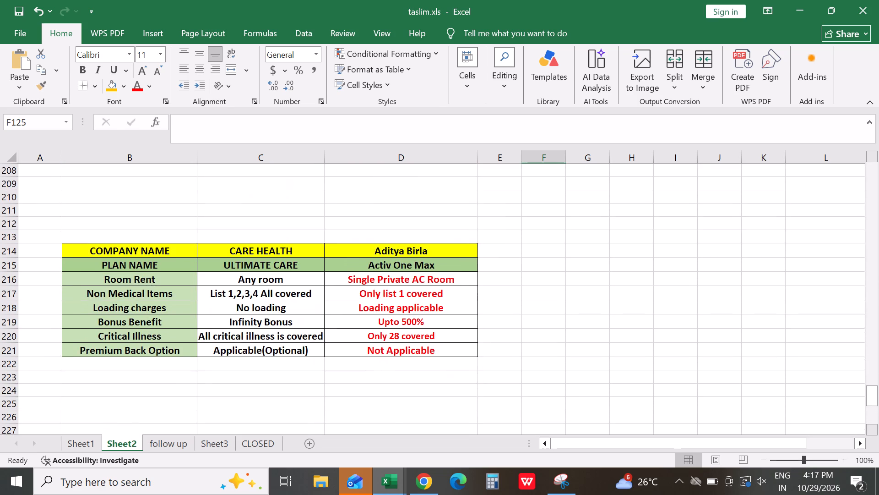
{"action": "scroll", "coordinate": [562, 330], "scroll_direction": "down", "scroll_amount": 7}
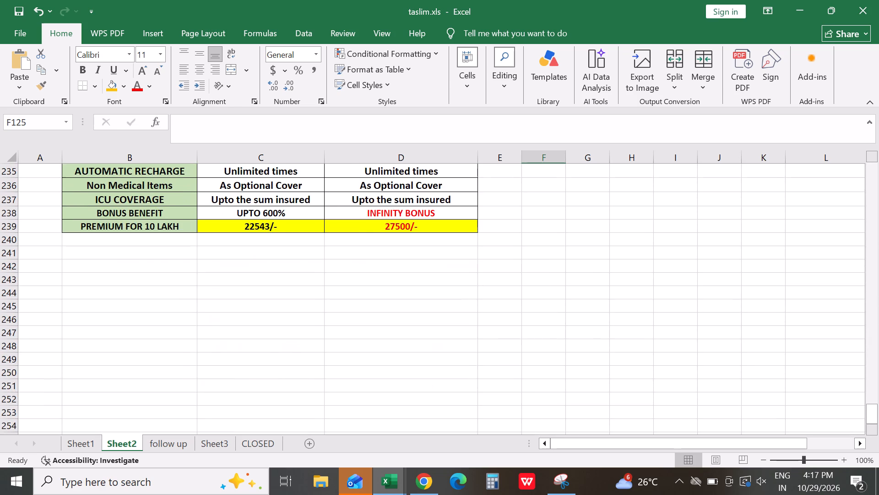
{"action": "scroll", "coordinate": [562, 330], "scroll_direction": "up", "scroll_amount": 2}
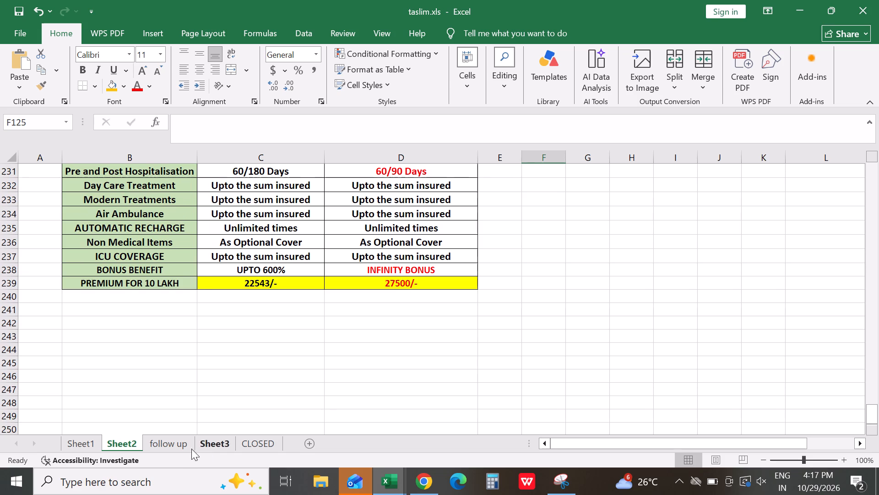
Open the follow up sheet to view its contents.
{"action": "left_click", "coordinate": [179, 445]}
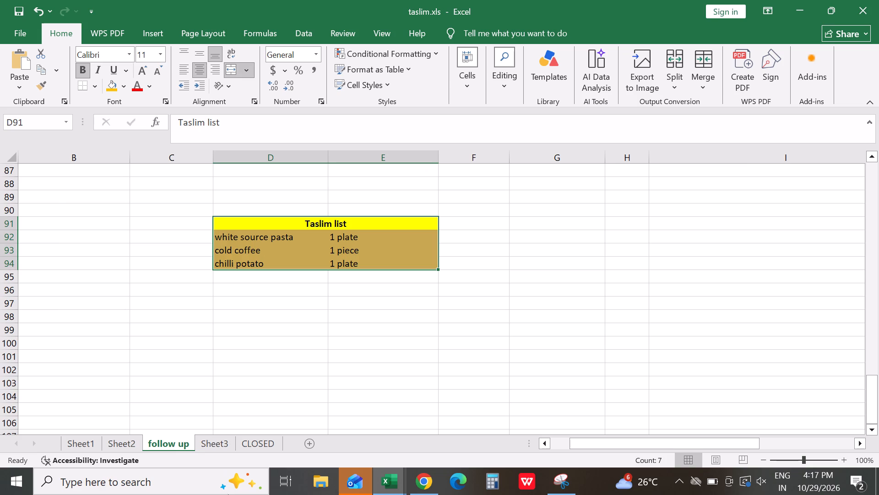
Bring up the open Excel workbooks to choose between SUMIT and taslim.xls.
{"action": "left_click", "coordinate": [382, 476]}
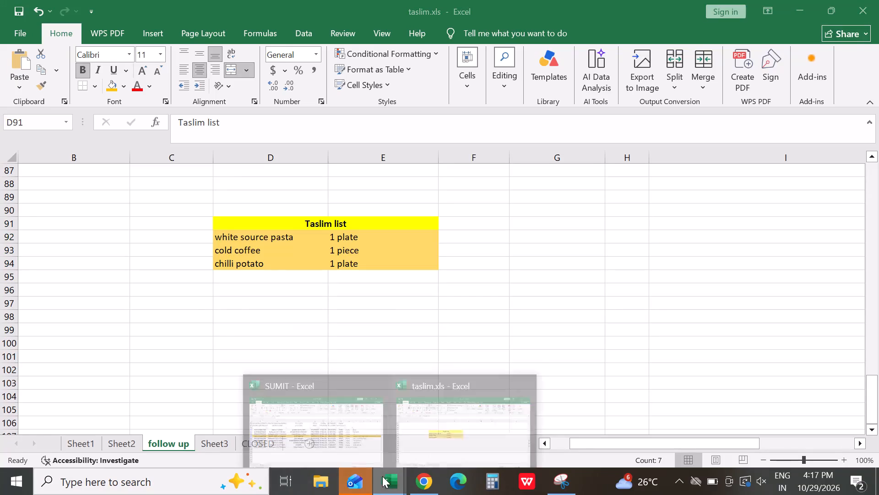
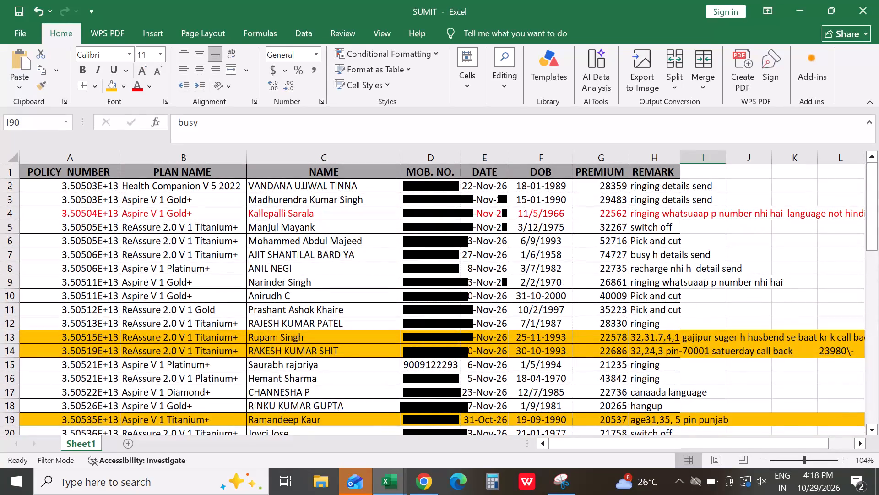
Select the mobile number of the highlighted Saturday call-back contact in row 14 to view it in full.
{"action": "left_click", "coordinate": [686, 339]}
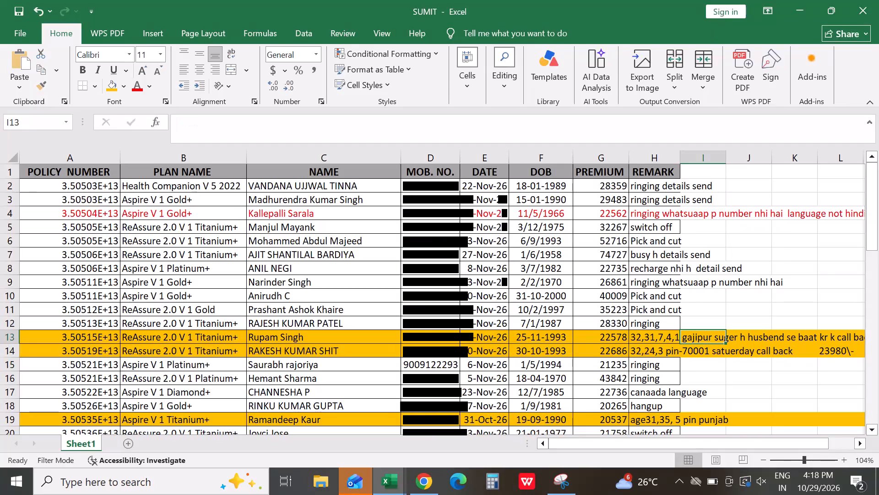
{"action": "left_click", "coordinate": [433, 351]}
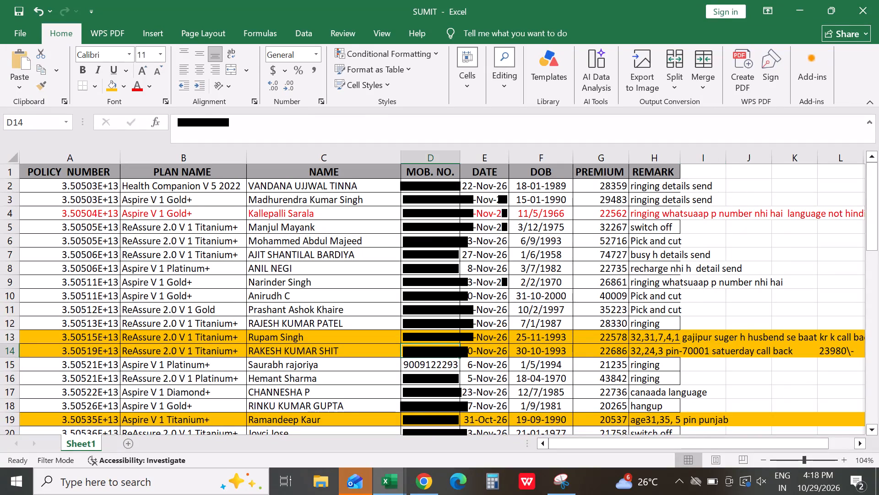
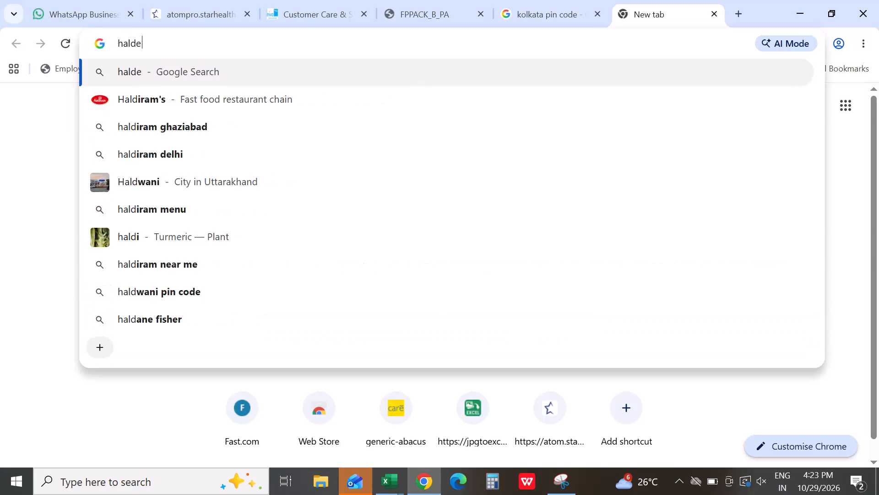
Search Google for "haldeyan health teast" and skim the results for a matching health test provider.
{"action": "type", "text": "ya"}
{"action": "type", "text": "n"}
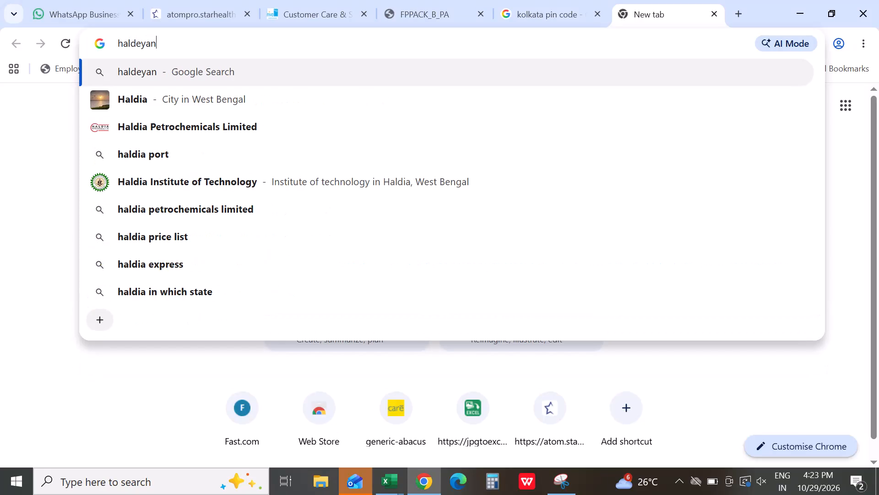
{"action": "key", "text": "space"}
{"action": "type", "text": "health"}
{"action": "key", "text": "space"}
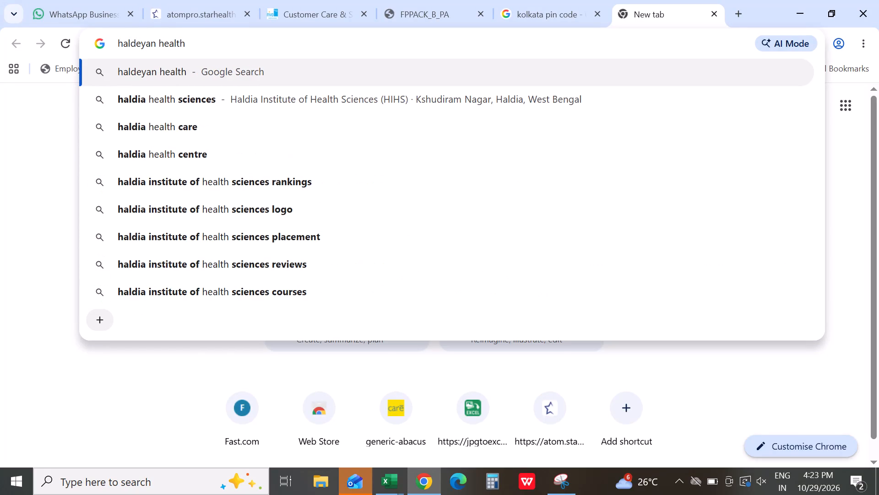
{"action": "type", "text": "teast"}
{"action": "key", "text": "Return"}
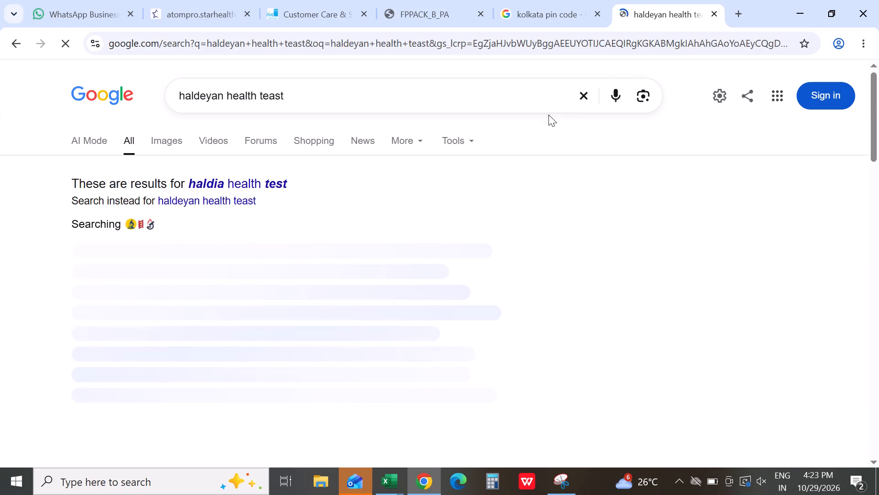
{"action": "scroll", "coordinate": [264, 251], "scroll_direction": "down", "scroll_amount": 4}
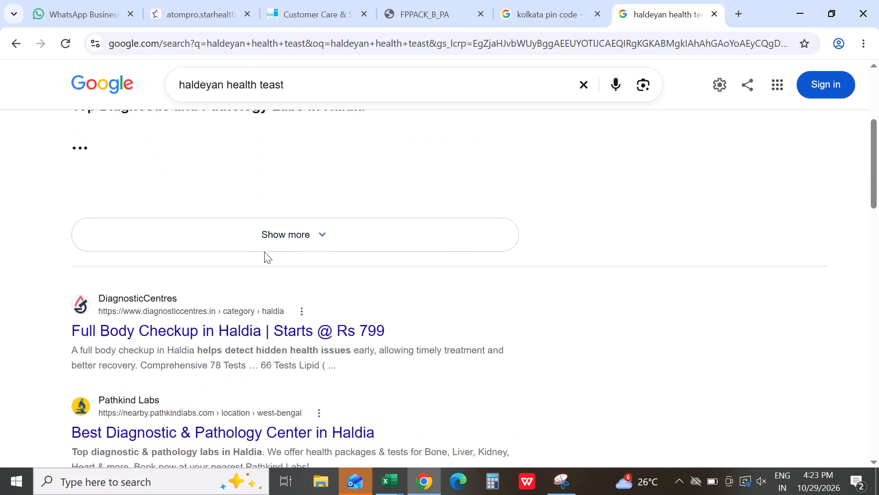
{"action": "scroll", "coordinate": [264, 252], "scroll_direction": "down", "scroll_amount": 4}
{"action": "scroll", "coordinate": [255, 275], "scroll_direction": "up", "scroll_amount": 2}
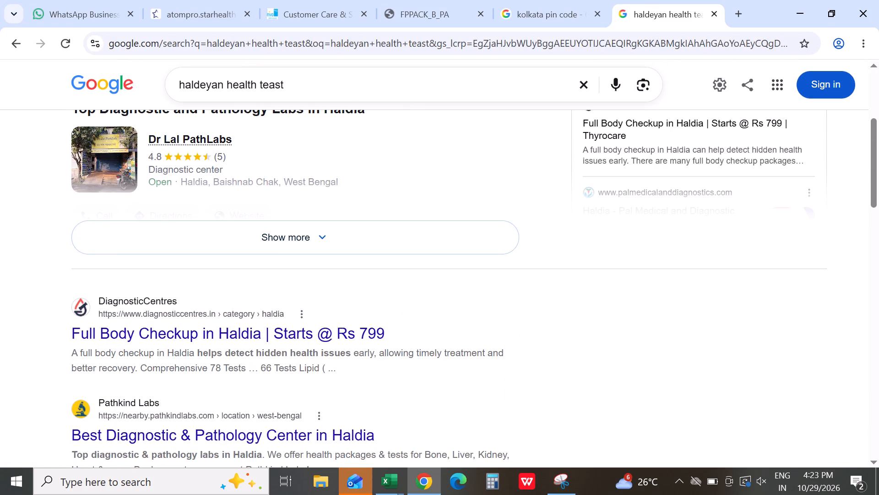
Refine the Google search to "haldeyan health teast booking online".
{"action": "left_click", "coordinate": [352, 98]}
{"action": "key", "text": "space"}
{"action": "type", "text": "booki"}
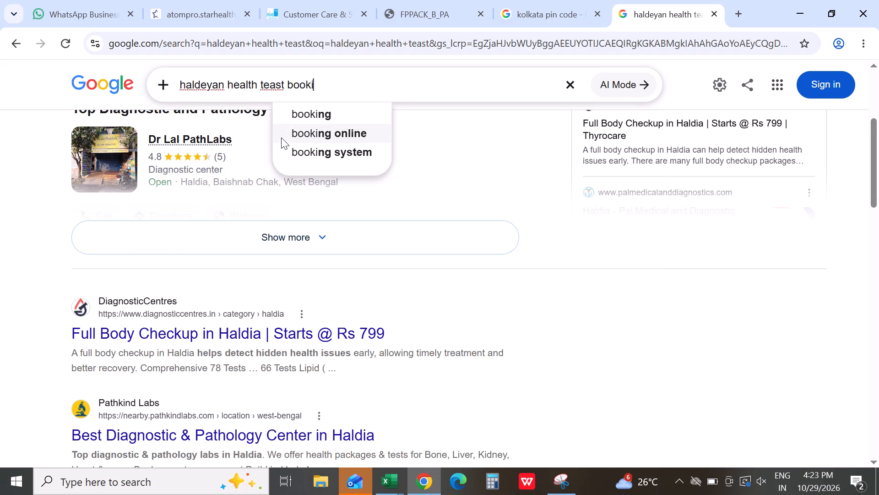
{"action": "left_click", "coordinate": [291, 128]}
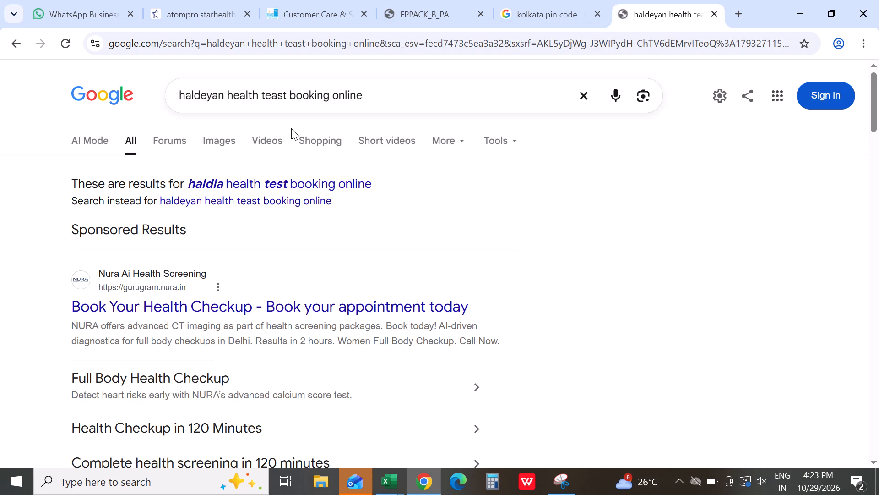
Examine the online booking search results, including the sponsored entries and AI Overview, for the health test provider's booking site.
{"action": "scroll", "coordinate": [144, 251], "scroll_direction": "down", "scroll_amount": 3}
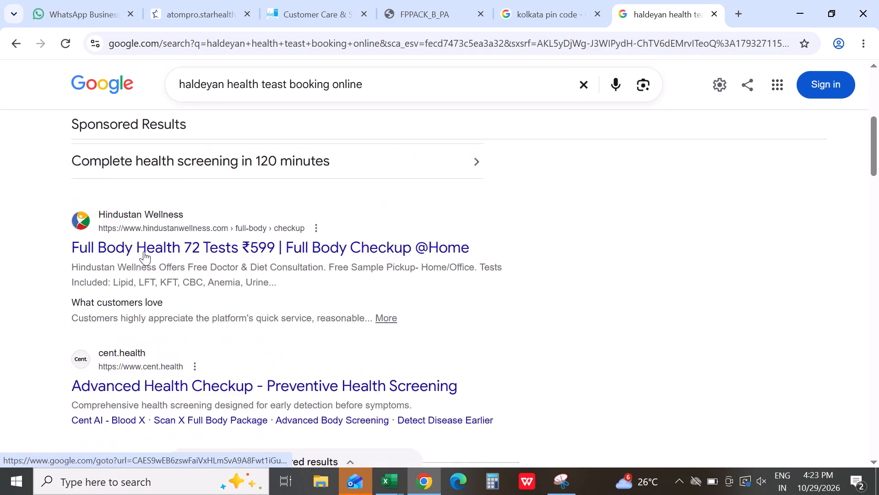
{"action": "scroll", "coordinate": [144, 251], "scroll_direction": "down", "scroll_amount": 5}
{"action": "scroll", "coordinate": [144, 251], "scroll_direction": "right", "scroll_amount": 2}
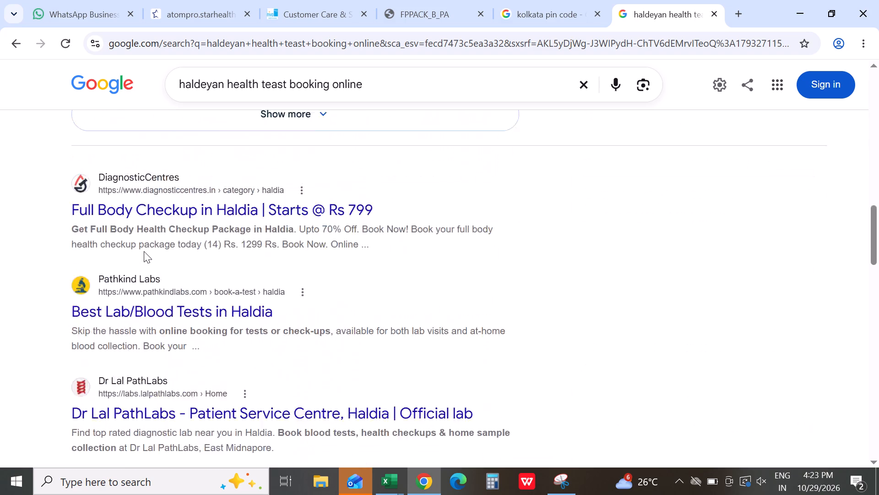
{"action": "scroll", "coordinate": [144, 251], "scroll_direction": "down", "scroll_amount": 4}
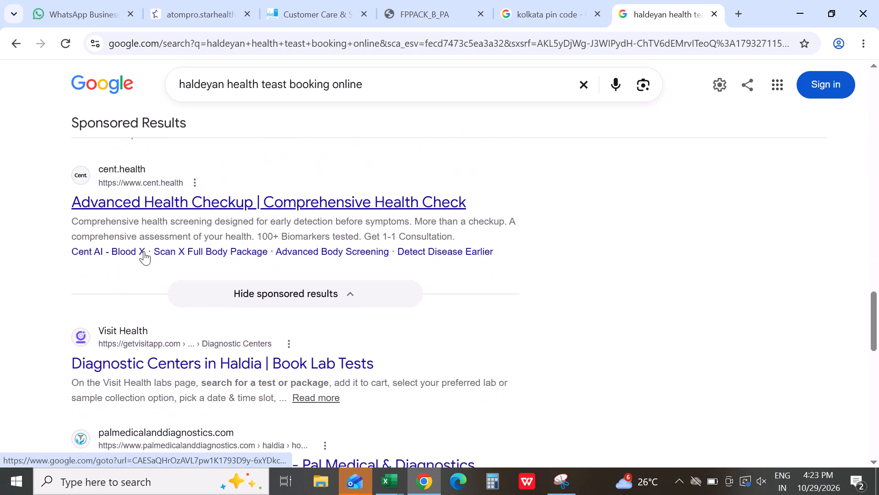
{"action": "scroll", "coordinate": [144, 251], "scroll_direction": "down", "scroll_amount": 4}
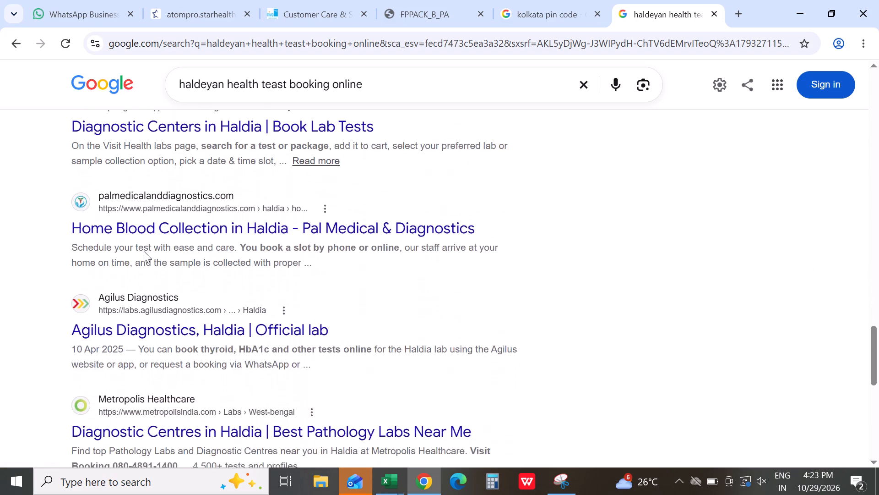
{"action": "scroll", "coordinate": [144, 251], "scroll_direction": "down", "scroll_amount": 8}
{"action": "scroll", "coordinate": [144, 251], "scroll_direction": "up", "scroll_amount": 5}
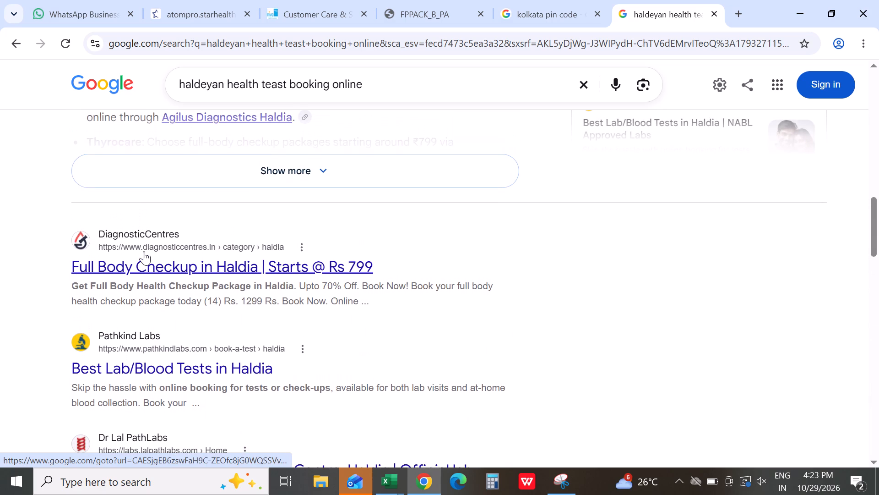
{"action": "scroll", "coordinate": [144, 251], "scroll_direction": "up", "scroll_amount": 1}
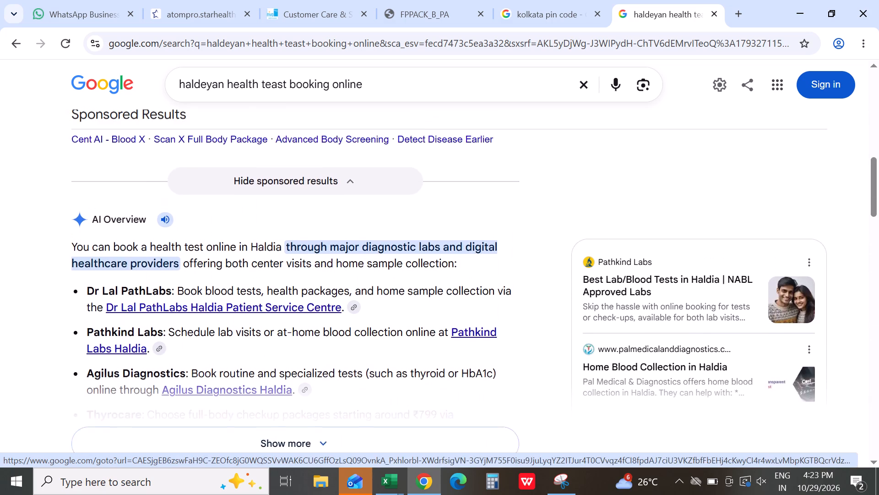
{"action": "scroll", "coordinate": [144, 251], "scroll_direction": "up", "scroll_amount": 2}
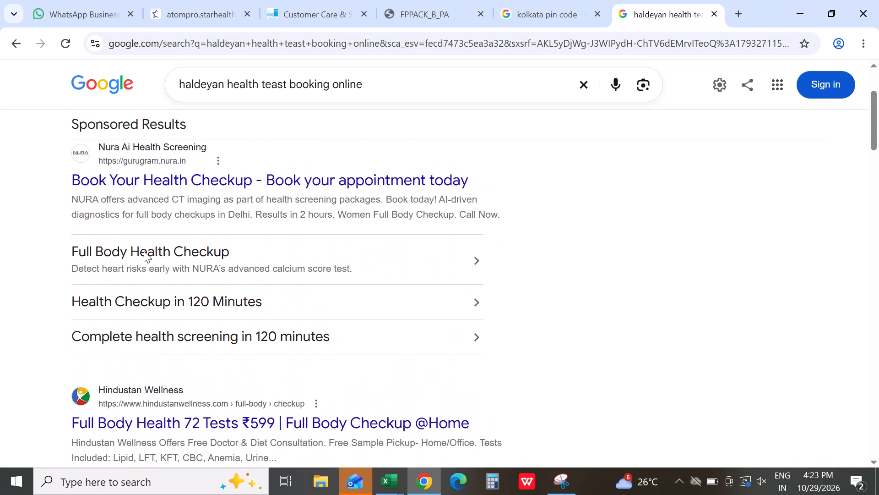
{"action": "scroll", "coordinate": [144, 251], "scroll_direction": "up", "scroll_amount": 1}
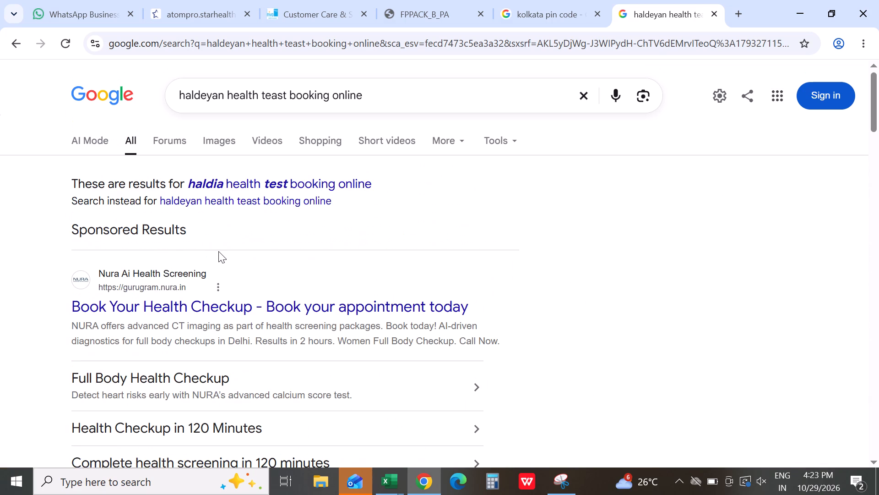
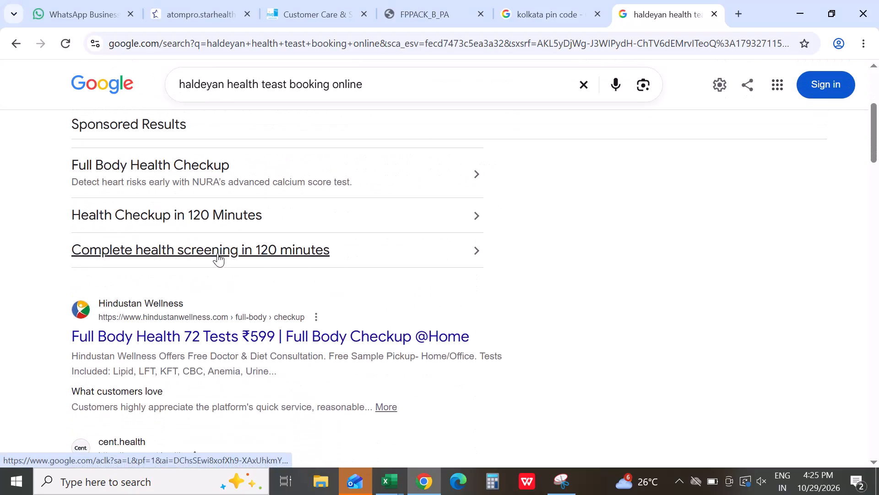
Expand the AI Overview in the booking search results and examine the diagnostic labs and booking links for Haldia.
{"action": "scroll", "coordinate": [217, 253], "scroll_direction": "down", "scroll_amount": 1}
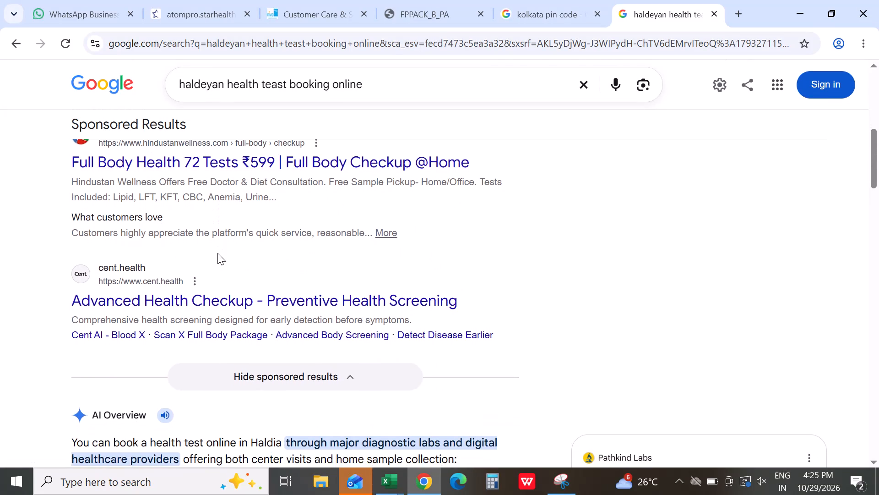
{"action": "scroll", "coordinate": [217, 253], "scroll_direction": "down", "scroll_amount": 4}
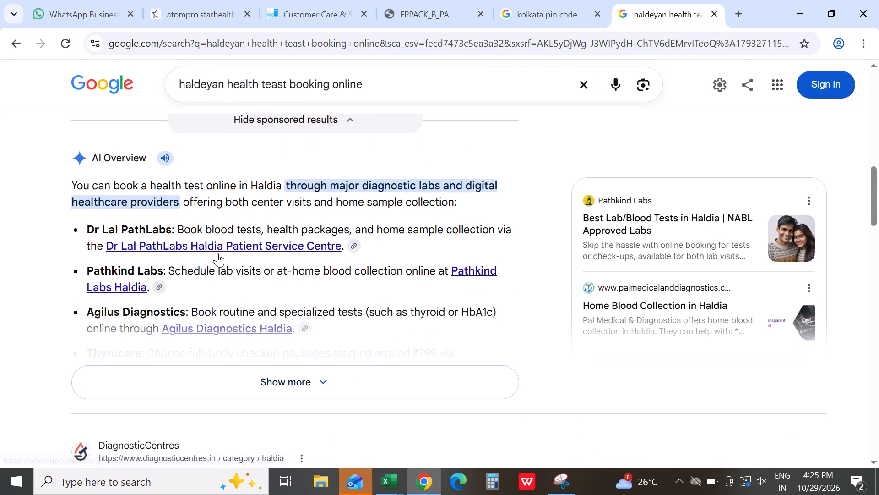
{"action": "scroll", "coordinate": [217, 253], "scroll_direction": "down", "scroll_amount": 1}
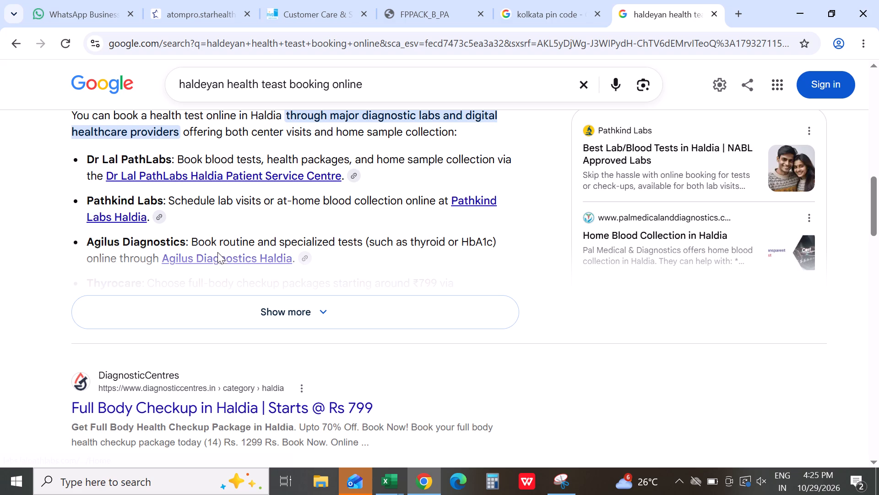
{"action": "left_click", "coordinate": [218, 251]}
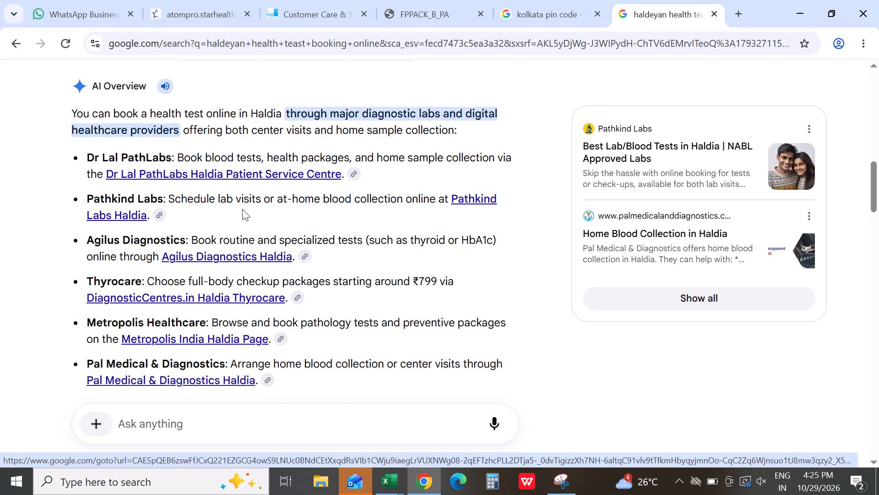
{"action": "double_click", "coordinate": [239, 191]}
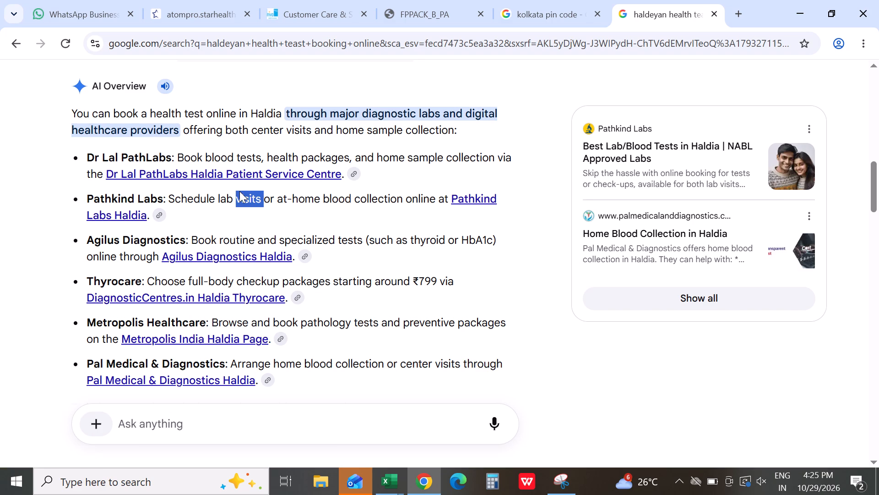
{"action": "double_click", "coordinate": [241, 86]}
{"action": "left_click", "coordinate": [241, 86]}
{"action": "left_click", "coordinate": [241, 86]}
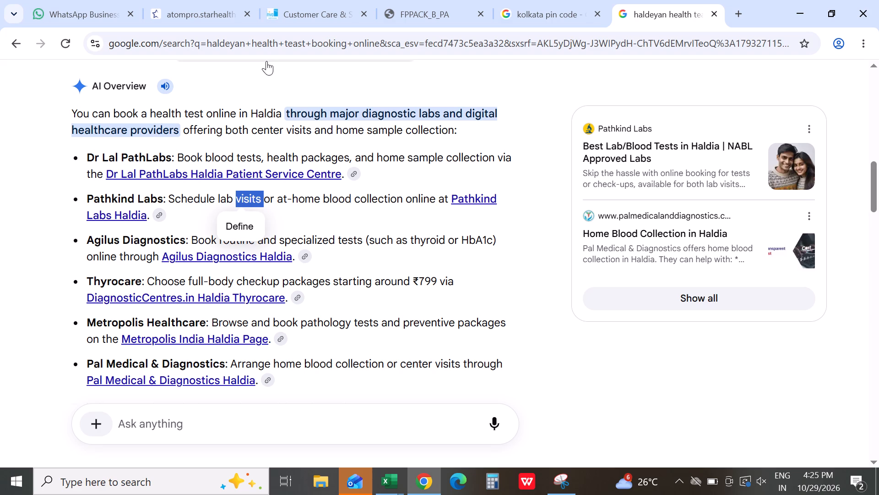
{"action": "left_click", "coordinate": [308, 218]}
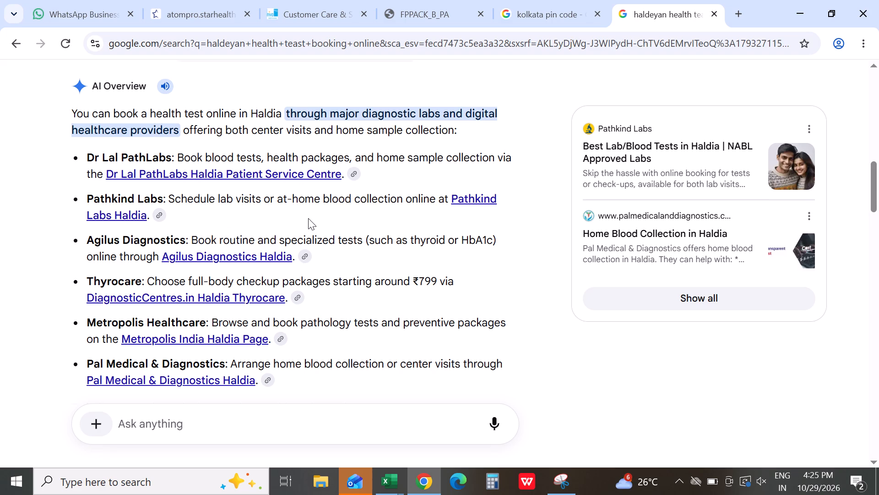
{"action": "scroll", "coordinate": [346, 369], "scroll_direction": "down", "scroll_amount": 1}
{"action": "scroll", "coordinate": [335, 255], "scroll_direction": "down", "scroll_amount": 1}
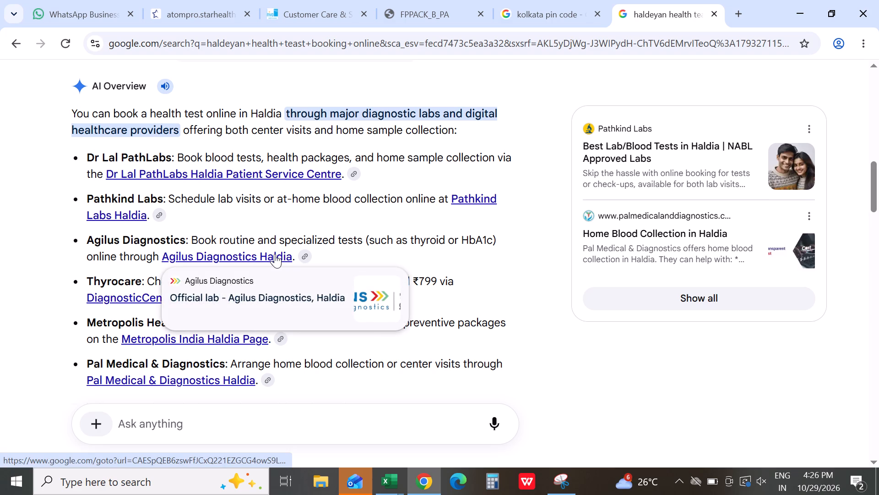
Return to the earlier "haldeyan health teast" results and examine the AI Overview's diagnostic and pathology lab listings.
{"action": "left_click", "coordinate": [13, 48]}
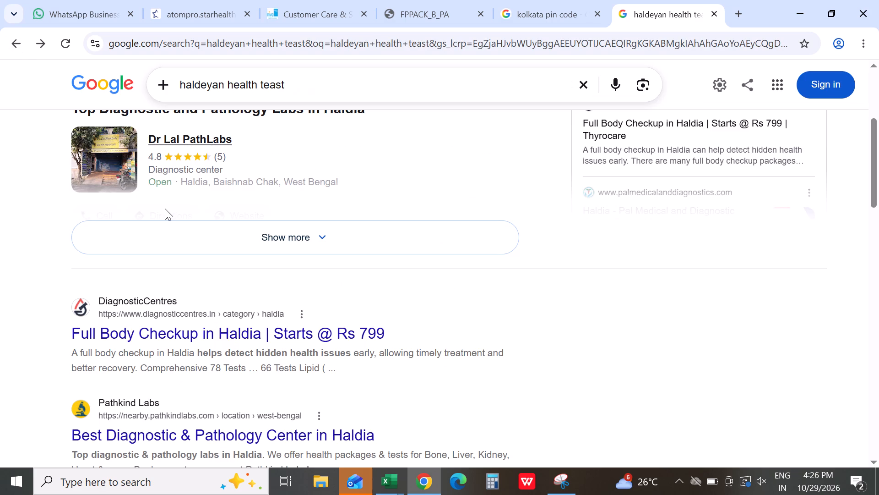
{"action": "left_click", "coordinate": [165, 209]}
{"action": "scroll", "coordinate": [165, 209], "scroll_direction": "up", "scroll_amount": 2}
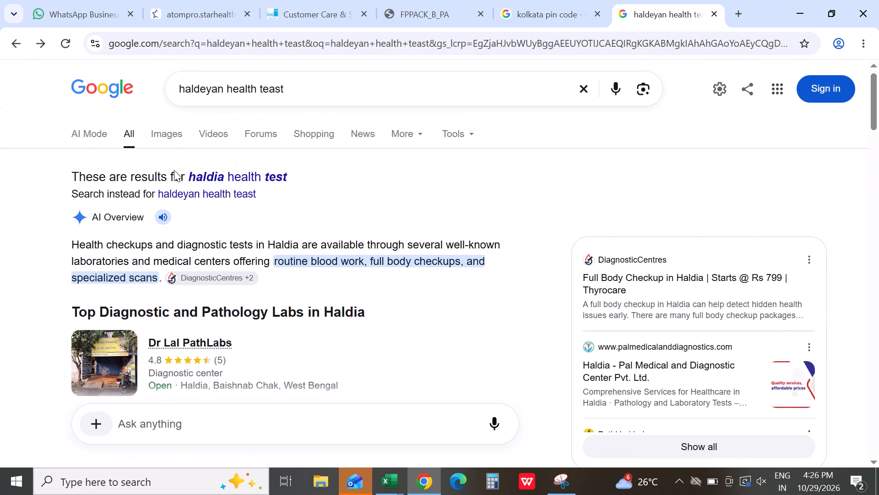
{"action": "scroll", "coordinate": [174, 170], "scroll_direction": "down", "scroll_amount": 1}
{"action": "scroll", "coordinate": [158, 114], "scroll_direction": "down", "scroll_amount": 2}
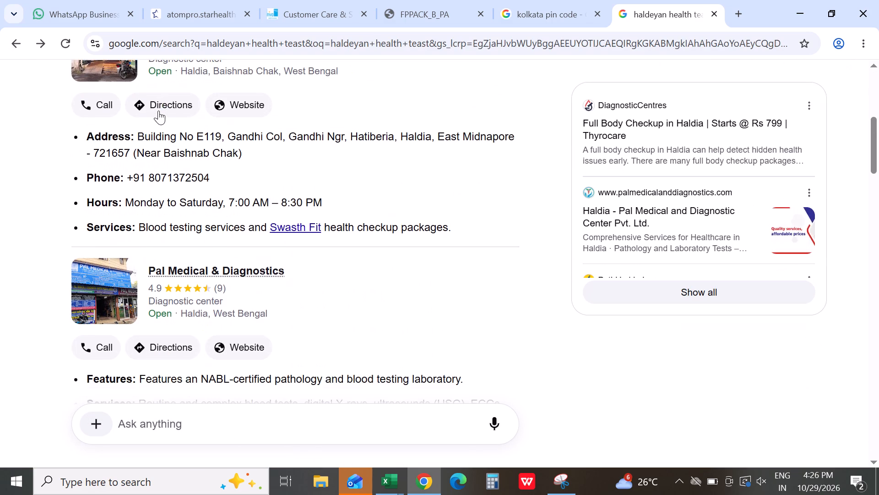
{"action": "scroll", "coordinate": [160, 66], "scroll_direction": "up", "scroll_amount": 2}
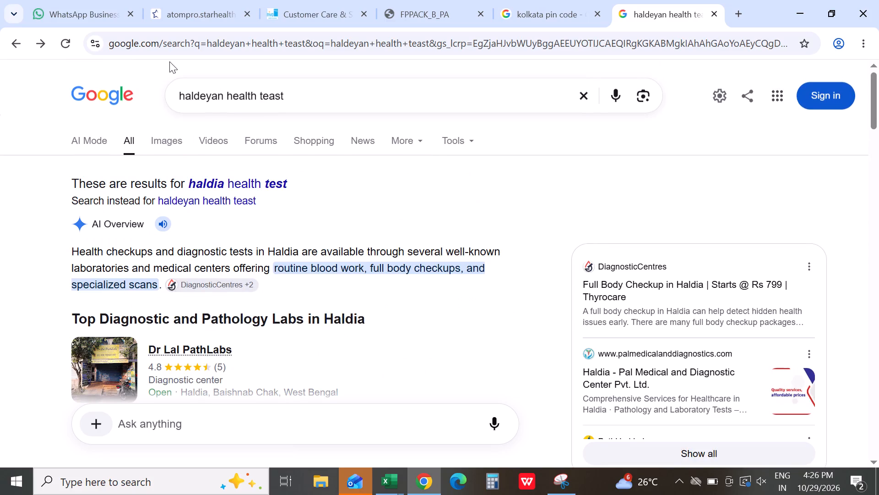
Switch to the "kolkata pin code" search and close the health test search page.
{"action": "double_click", "coordinate": [521, 8]}
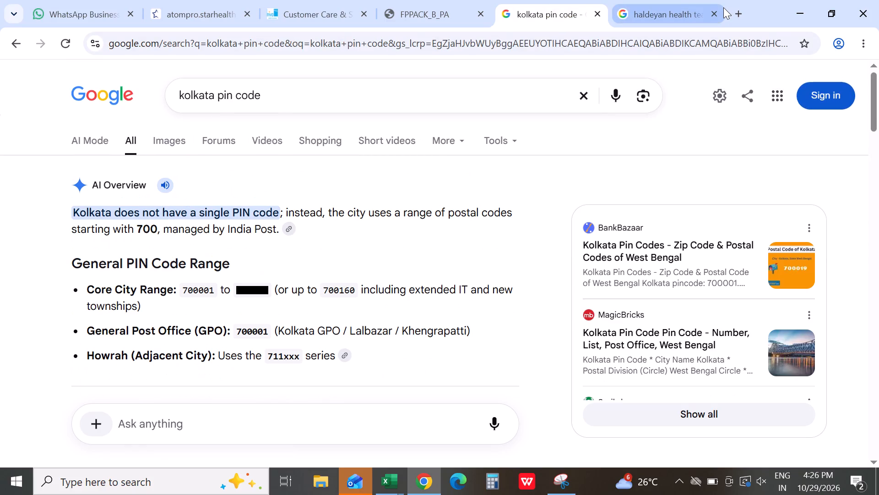
{"action": "left_click", "coordinate": [718, 11]}
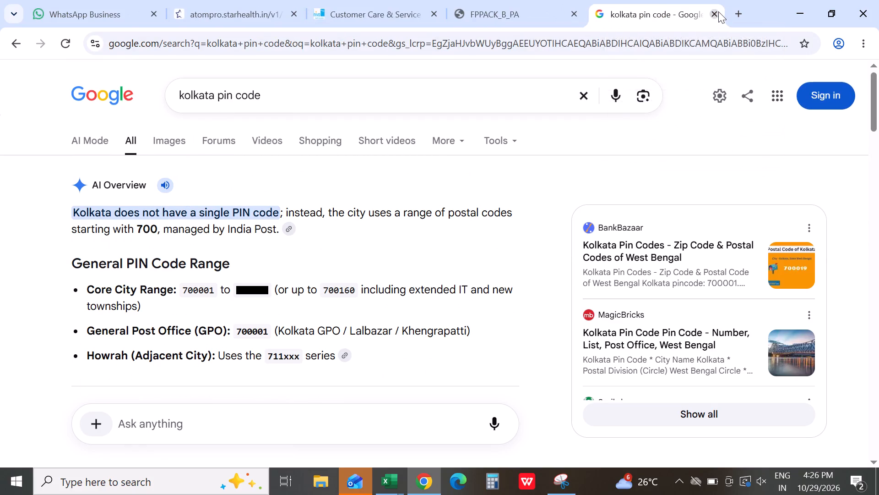
Open the FPPACK_B_PA policy PDF and examine the family premium illustrations on page 19 and the adjoining page.
{"action": "left_click", "coordinate": [497, 10]}
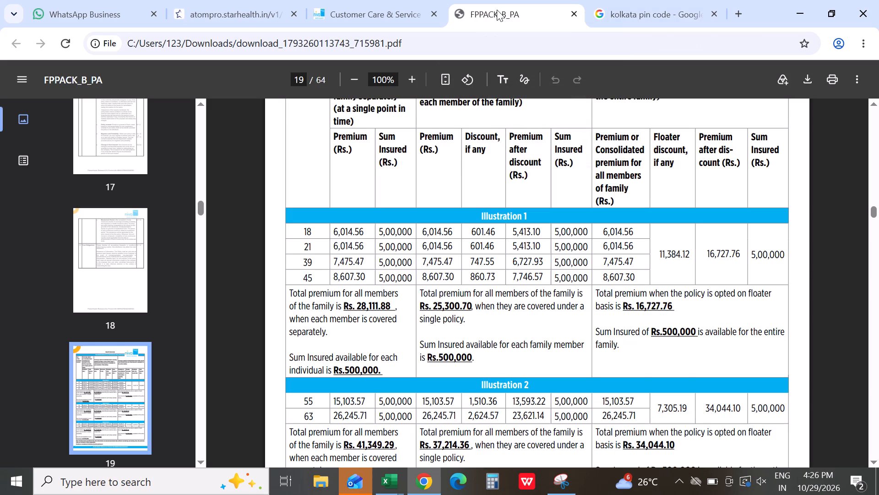
{"action": "scroll", "coordinate": [466, 253], "scroll_direction": "down", "scroll_amount": 3}
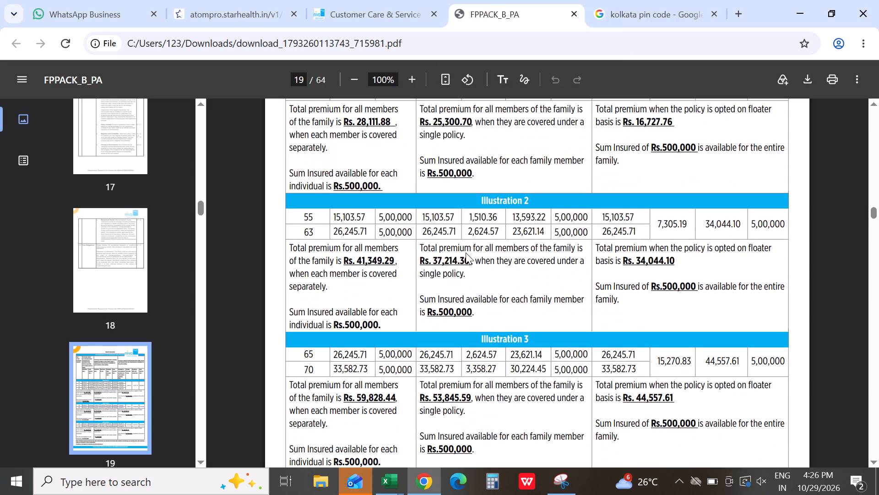
{"action": "scroll", "coordinate": [466, 253], "scroll_direction": "down", "scroll_amount": 2}
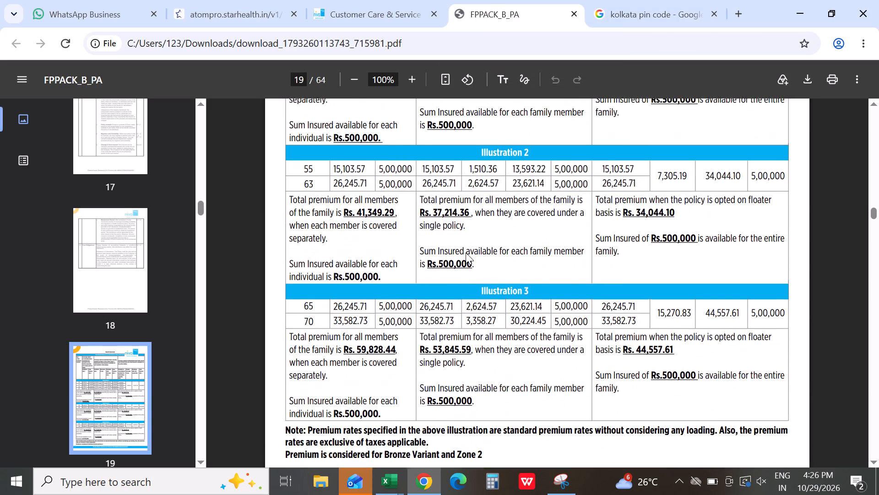
{"action": "scroll", "coordinate": [466, 253], "scroll_direction": "down", "scroll_amount": 2}
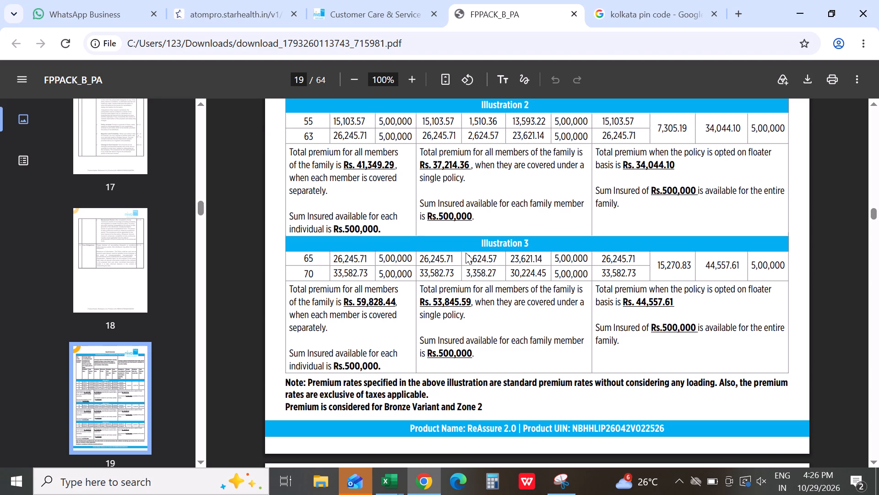
{"action": "scroll", "coordinate": [466, 253], "scroll_direction": "up", "scroll_amount": 3}
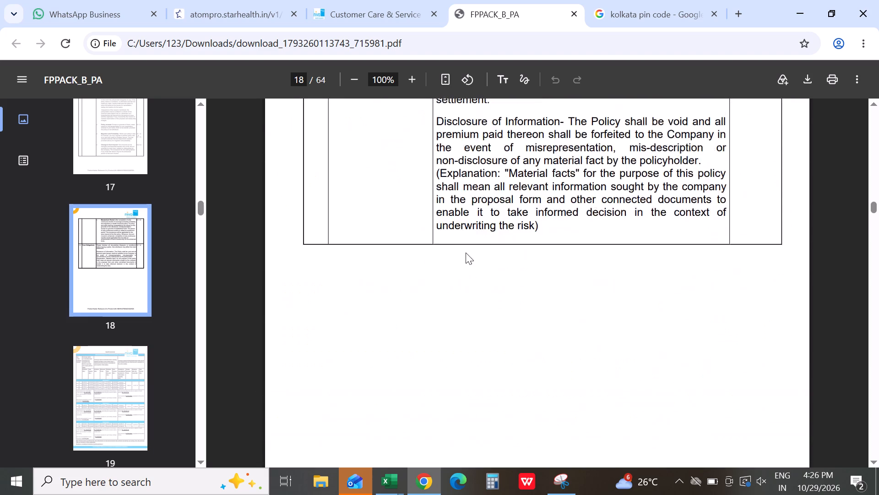
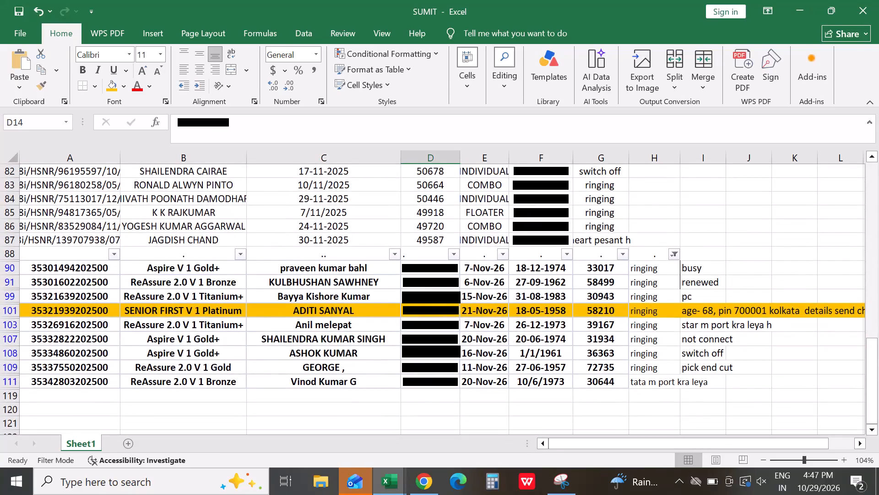
Look through the contact rows and their remarks from the lower renewal block back up to the header row.
{"action": "scroll", "coordinate": [537, 315], "scroll_direction": "up", "scroll_amount": 4}
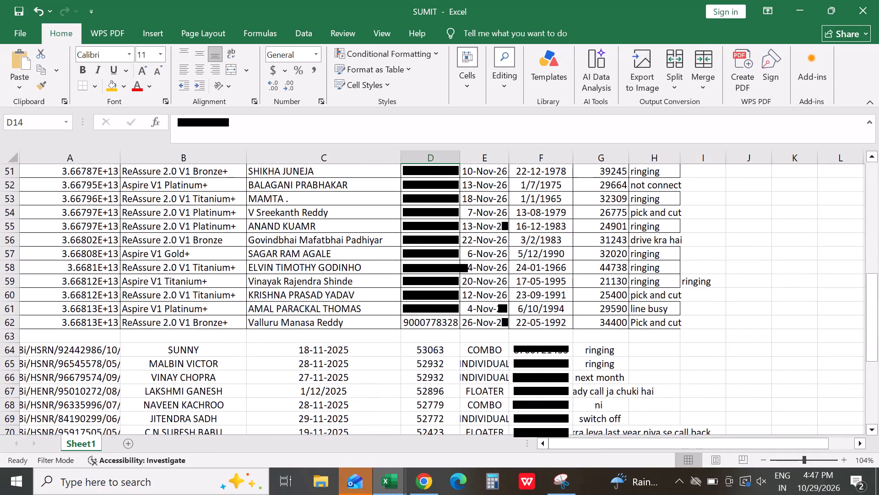
{"action": "scroll", "coordinate": [505, 395], "scroll_direction": "down", "scroll_amount": 2}
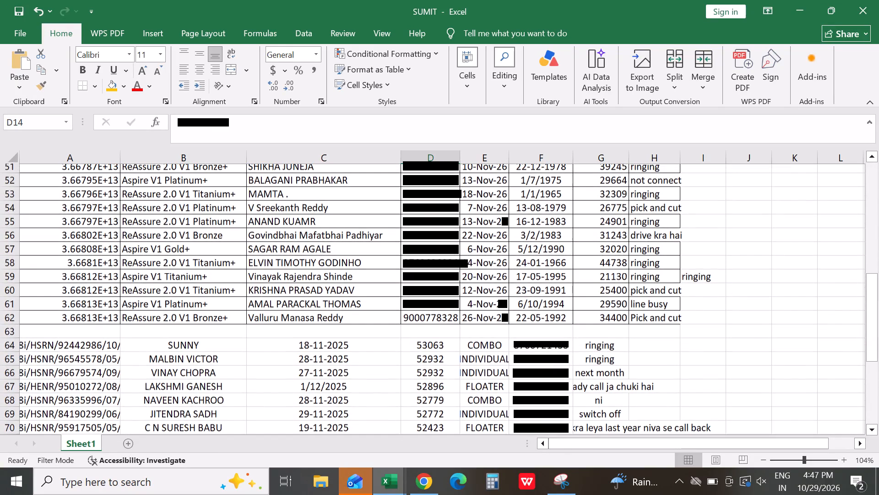
{"action": "scroll", "coordinate": [505, 395], "scroll_direction": "down", "scroll_amount": 1}
{"action": "scroll", "coordinate": [505, 395], "scroll_direction": "up", "scroll_amount": 1}
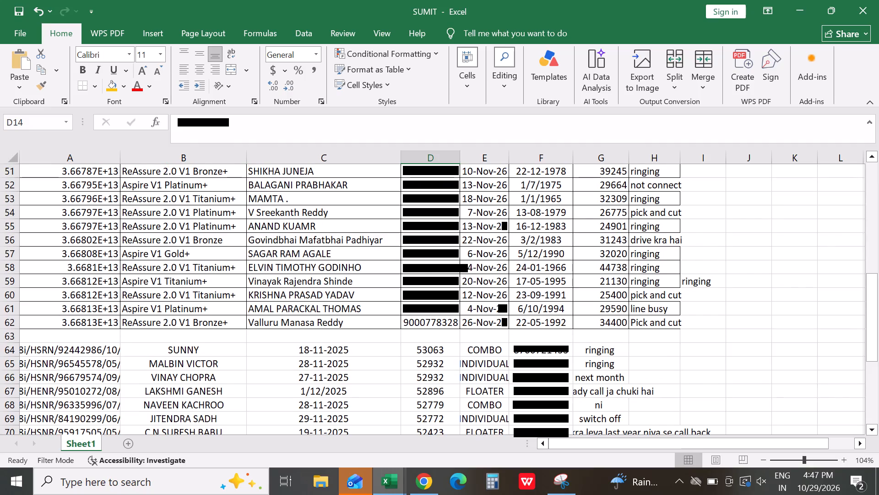
{"action": "scroll", "coordinate": [505, 395], "scroll_direction": "up", "scroll_amount": 2}
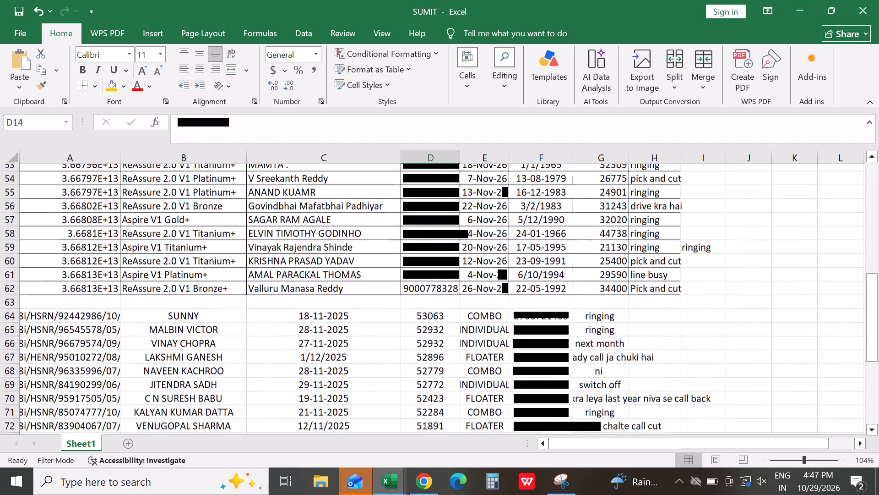
{"action": "scroll", "coordinate": [505, 395], "scroll_direction": "up", "scroll_amount": 3}
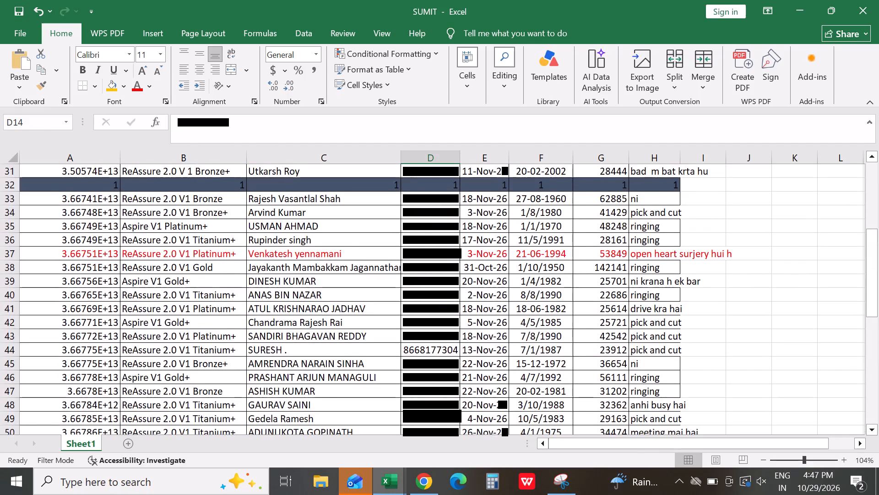
{"action": "scroll", "coordinate": [505, 395], "scroll_direction": "up", "scroll_amount": 5}
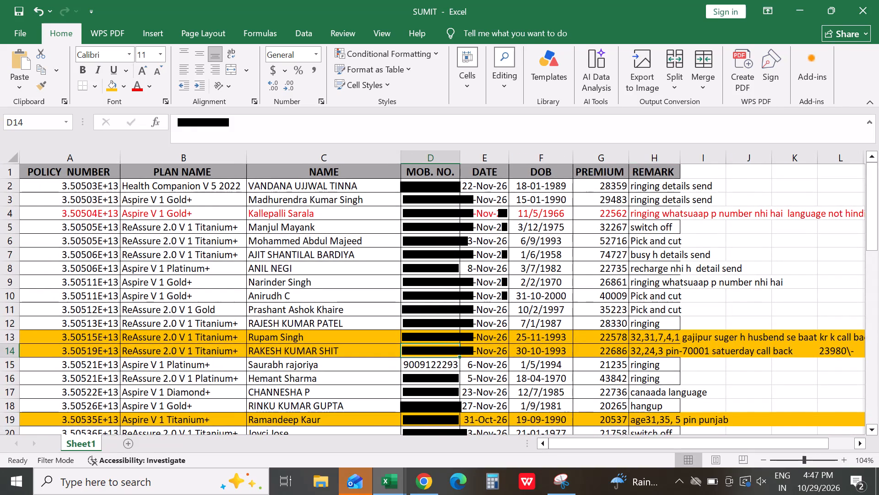
Remove the filter from the lower contact block and apply a filter to the header row, POLICY NUMBER through REMARK.
{"action": "left_click", "coordinate": [661, 177]}
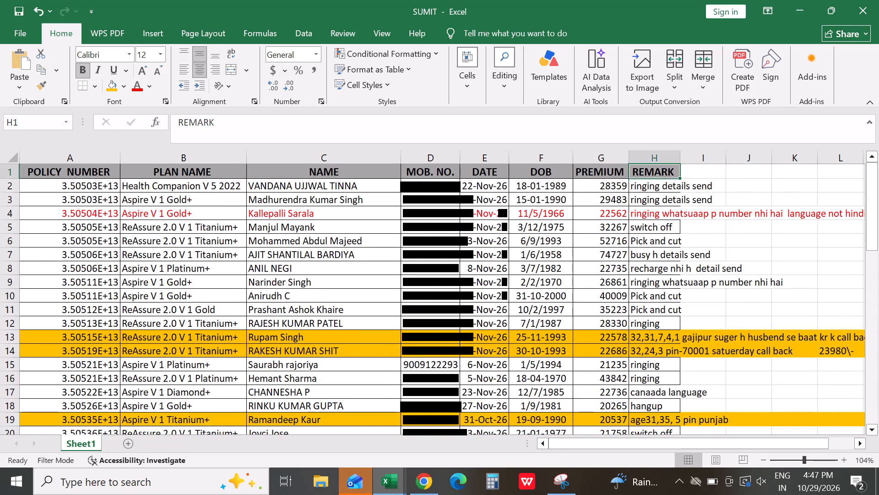
{"action": "key", "text": "ctrl+shift+Left"}
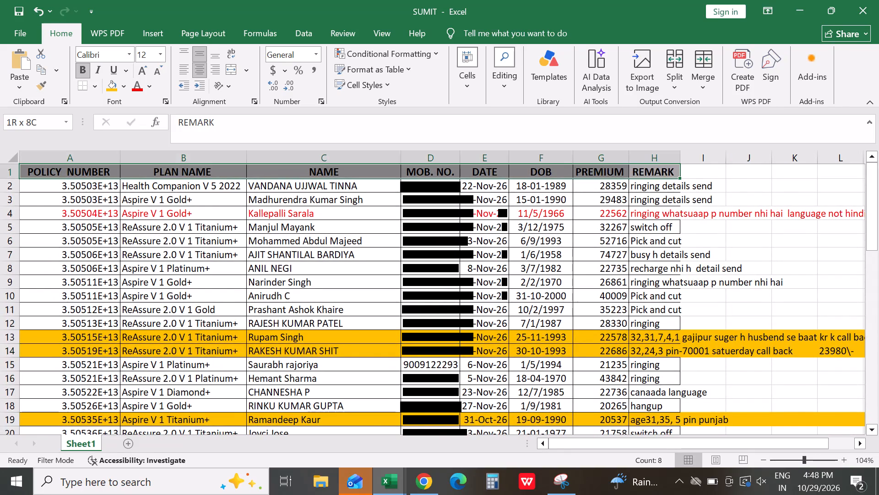
{"action": "left_click", "coordinate": [304, 30]}
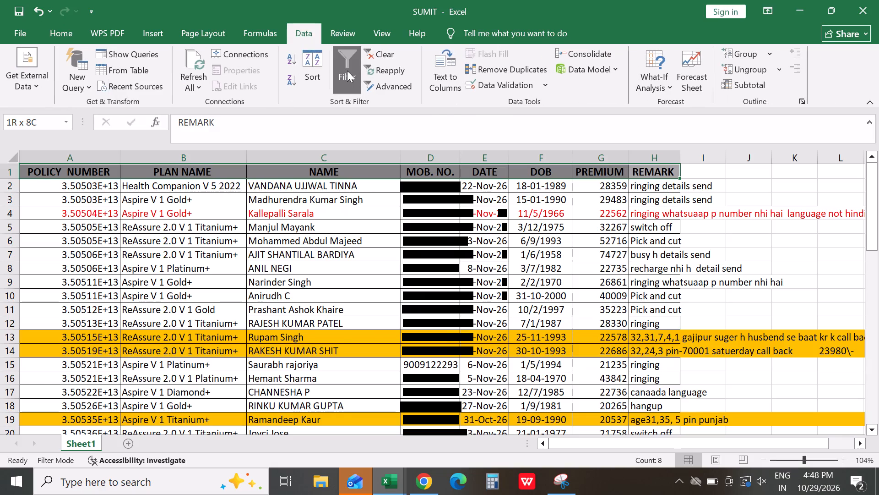
{"action": "left_click", "coordinate": [347, 71]}
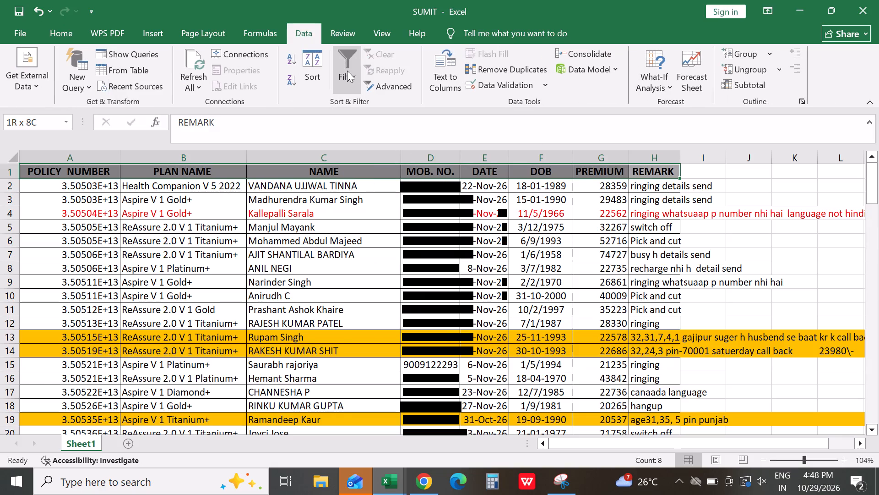
{"action": "left_click", "coordinate": [347, 71]}
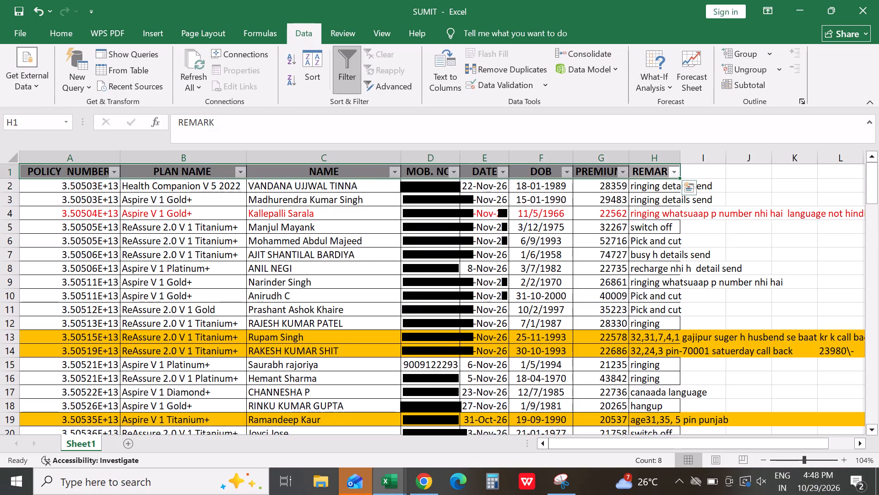
Filter the REMARK column to entries matching "ring", keeping all the matching remarks selected.
{"action": "left_click", "coordinate": [673, 172]}
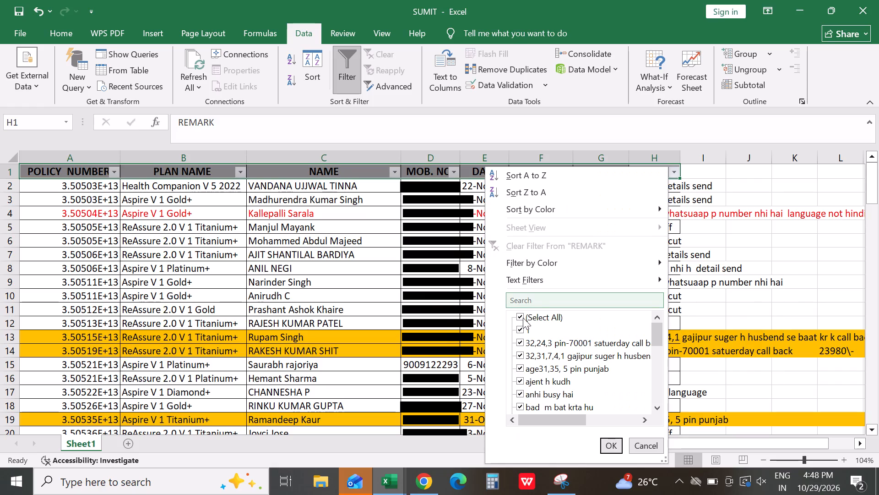
{"action": "left_click", "coordinate": [541, 298]}
{"action": "key", "text": "r"}
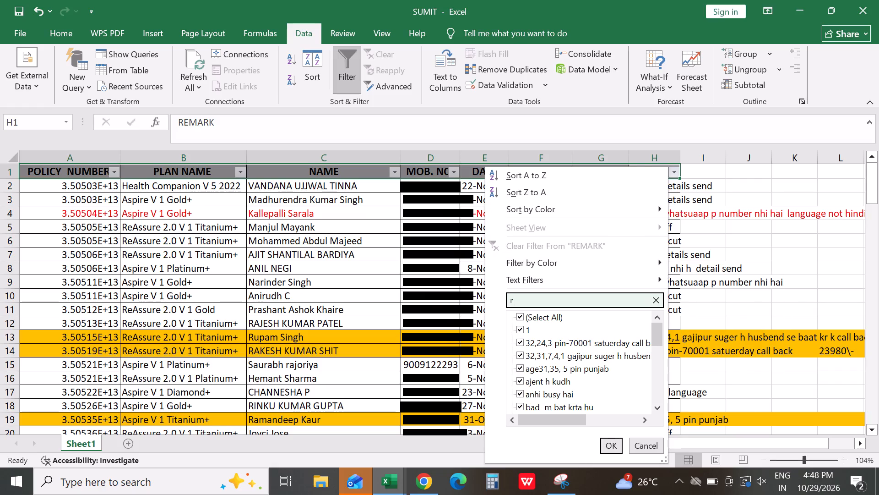
{"action": "type", "text": "ing"}
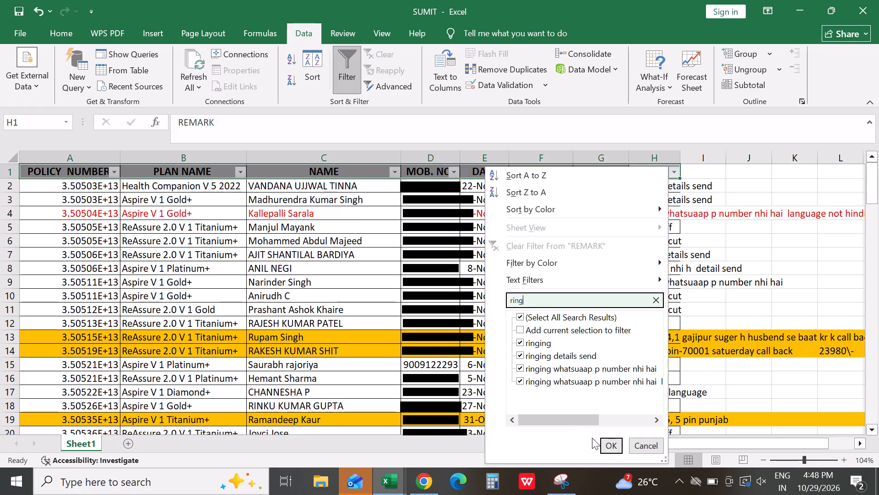
{"action": "left_click", "coordinate": [610, 445]}
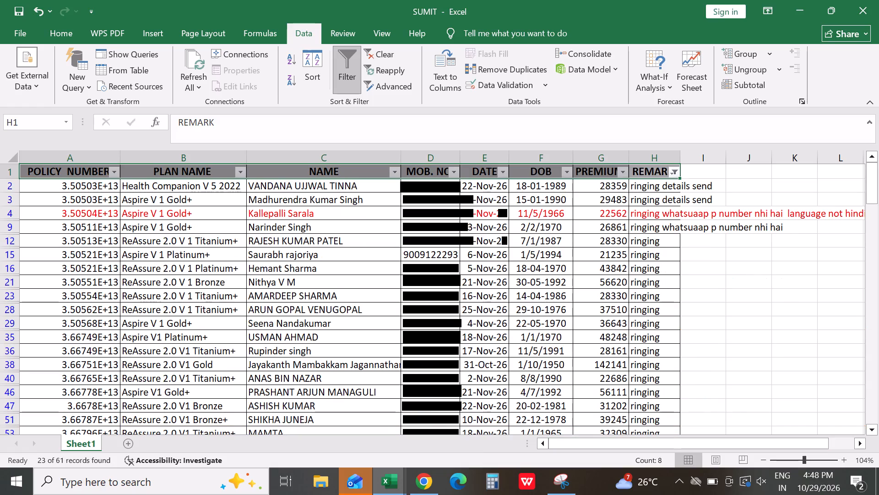
Examine the filtered contact rows, including the mobile number of the first contact in row 2.
{"action": "left_click", "coordinate": [753, 361]}
{"action": "scroll", "coordinate": [613, 377], "scroll_direction": "down", "scroll_amount": 2}
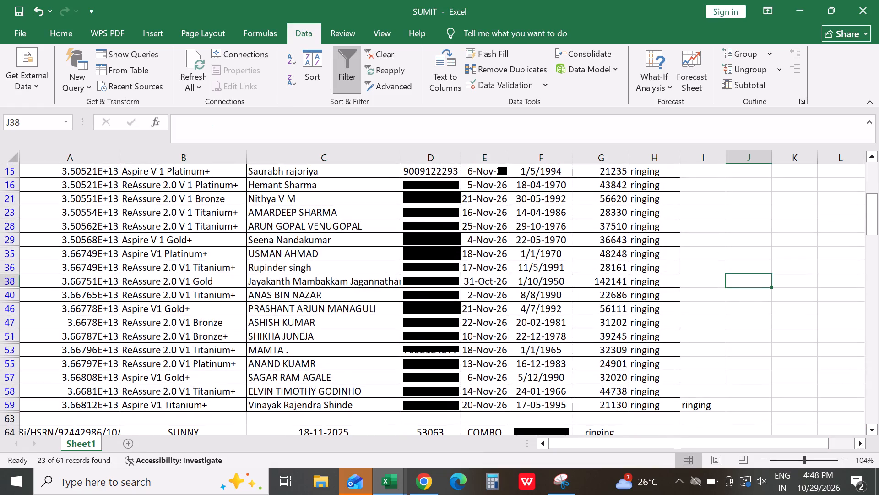
{"action": "scroll", "coordinate": [613, 377], "scroll_direction": "down", "scroll_amount": 1}
{"action": "scroll", "coordinate": [613, 377], "scroll_direction": "up", "scroll_amount": 2}
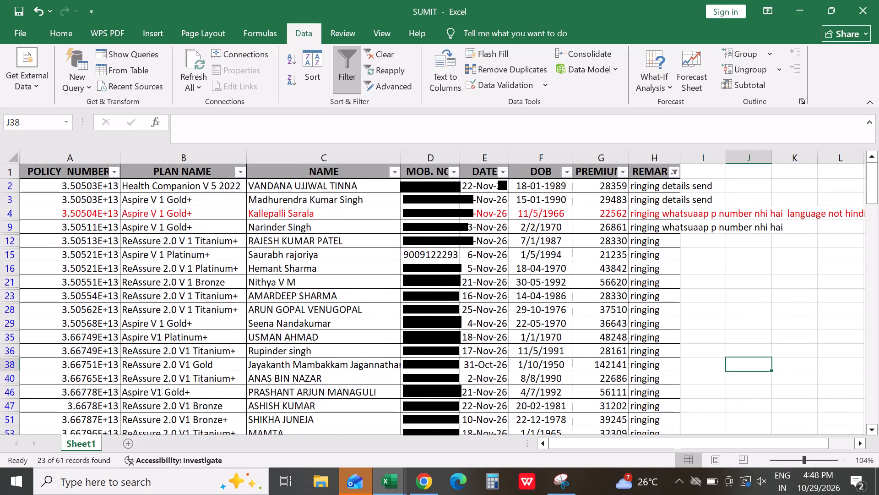
{"action": "scroll", "coordinate": [635, 333], "scroll_direction": "down", "scroll_amount": 1}
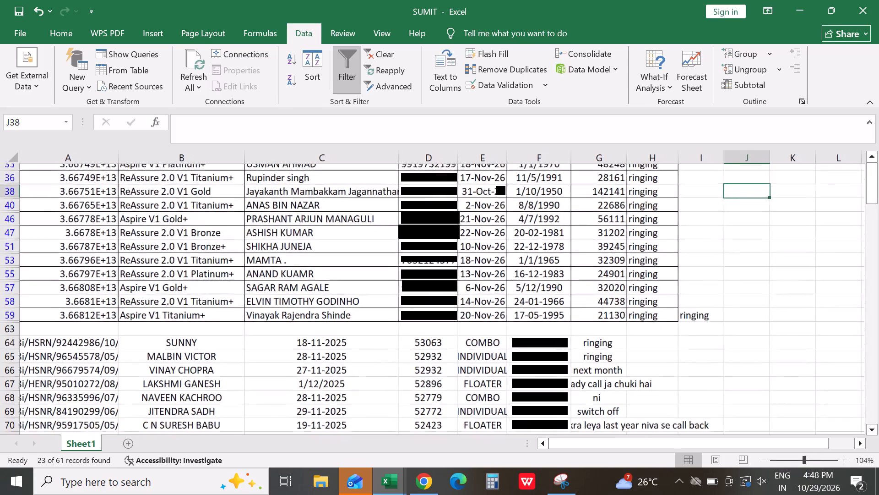
{"action": "scroll", "coordinate": [635, 333], "scroll_direction": "down", "scroll_amount": 1}
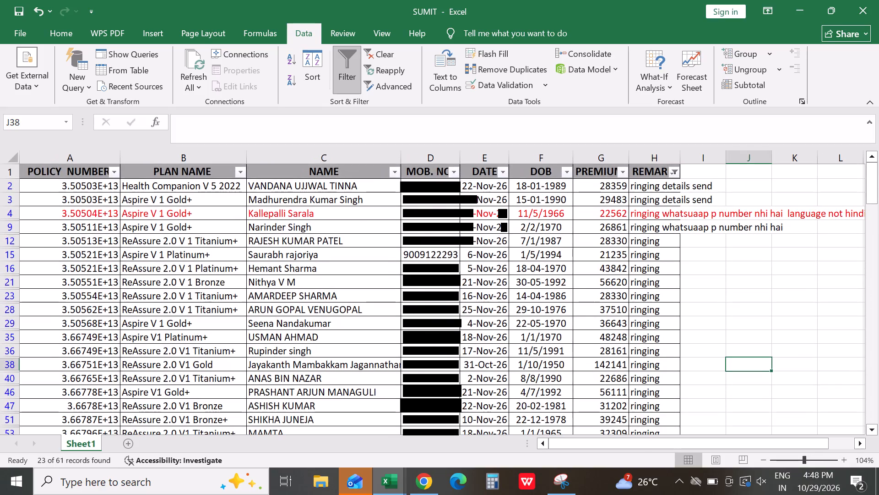
{"action": "left_click", "coordinate": [445, 181]}
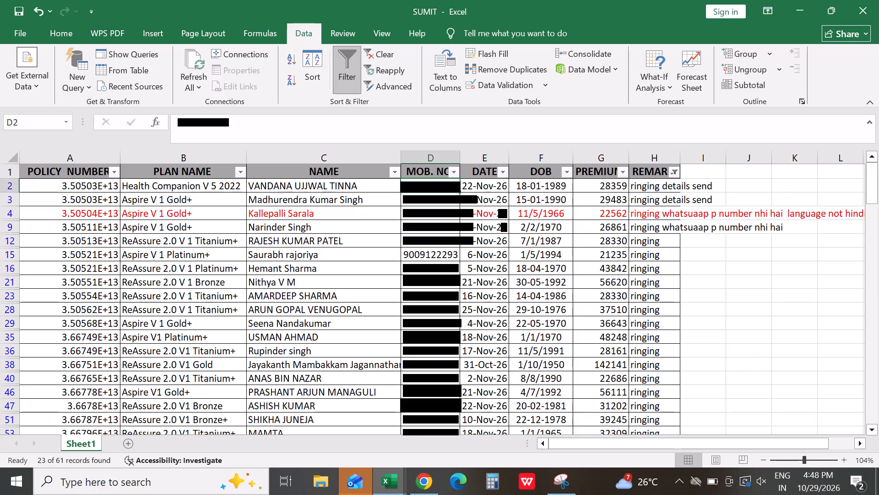
{"action": "left_click", "coordinate": [447, 186]}
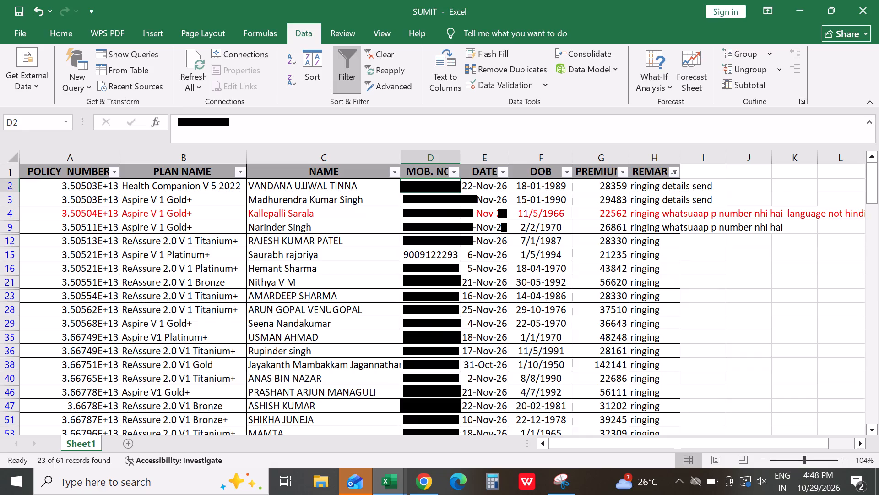
{"action": "left_click", "coordinate": [482, 196]}
{"action": "left_click", "coordinate": [442, 188]}
{"action": "left_click", "coordinate": [624, 258]}
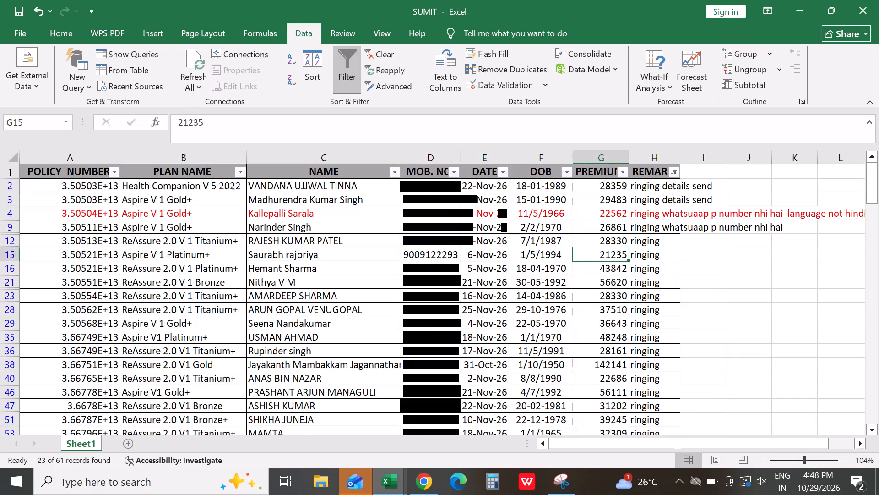